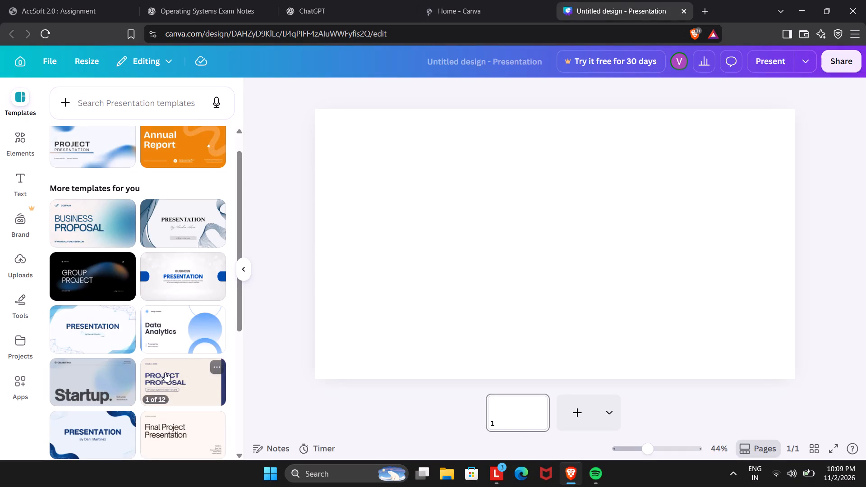
# Open the minimalist white and red Pitch Deck presentation template from the suggested templates to show its pages.
pyautogui.scroll(-2, 165, 372)
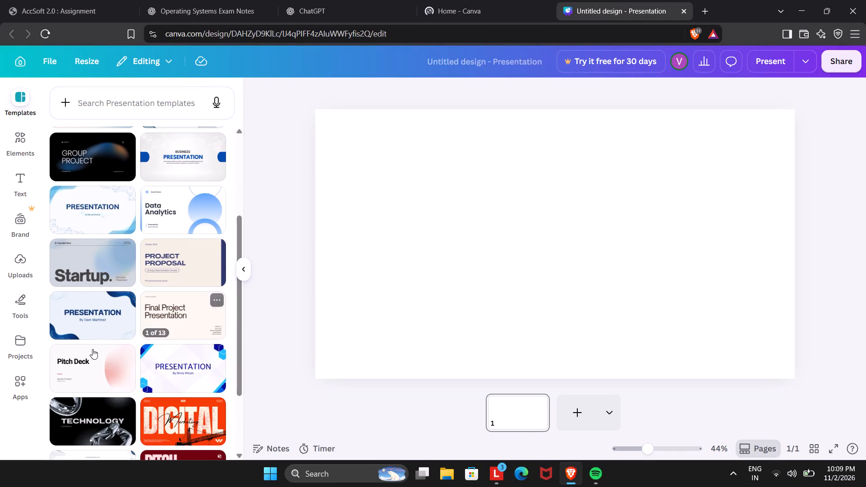
pyautogui.click(101, 354)
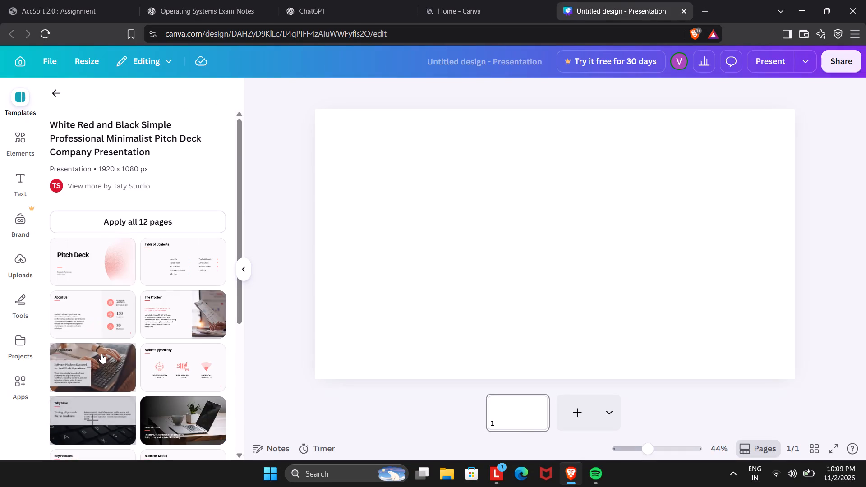
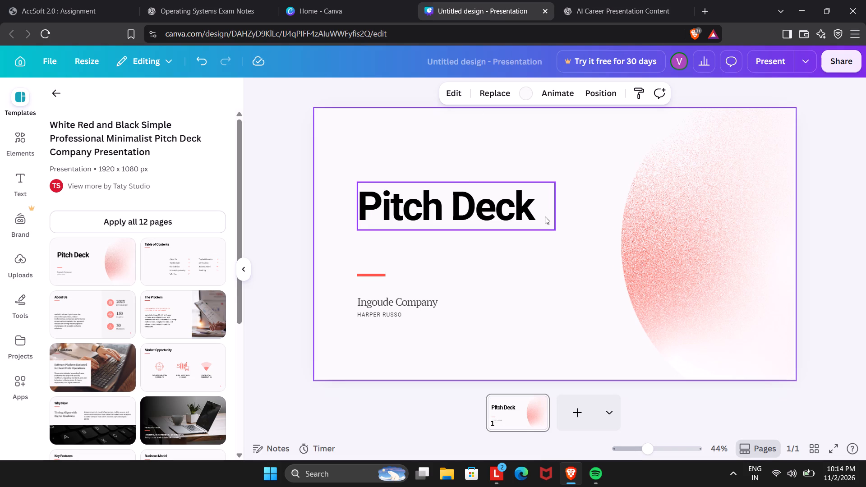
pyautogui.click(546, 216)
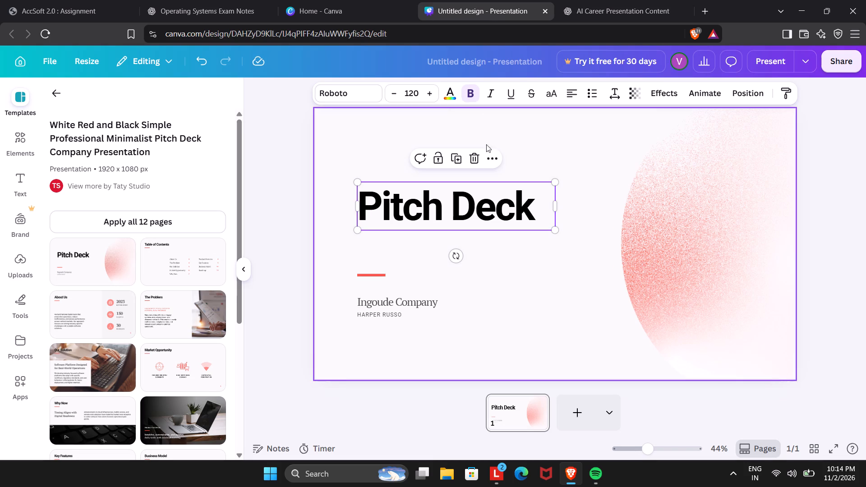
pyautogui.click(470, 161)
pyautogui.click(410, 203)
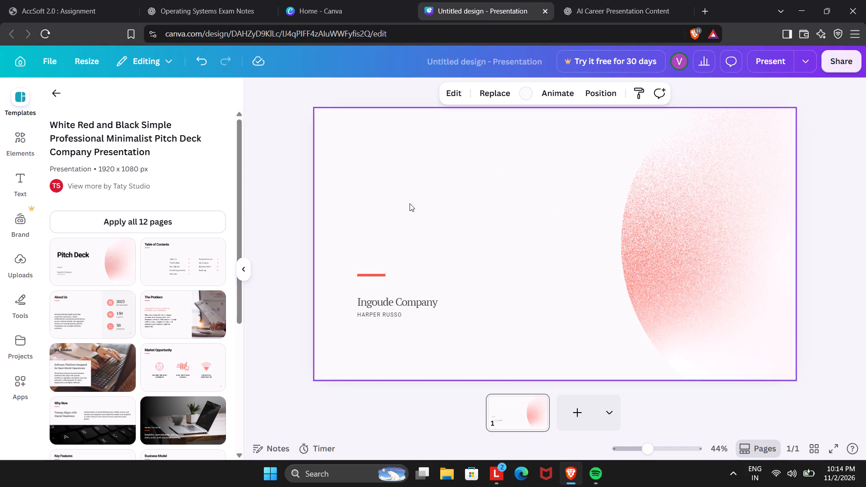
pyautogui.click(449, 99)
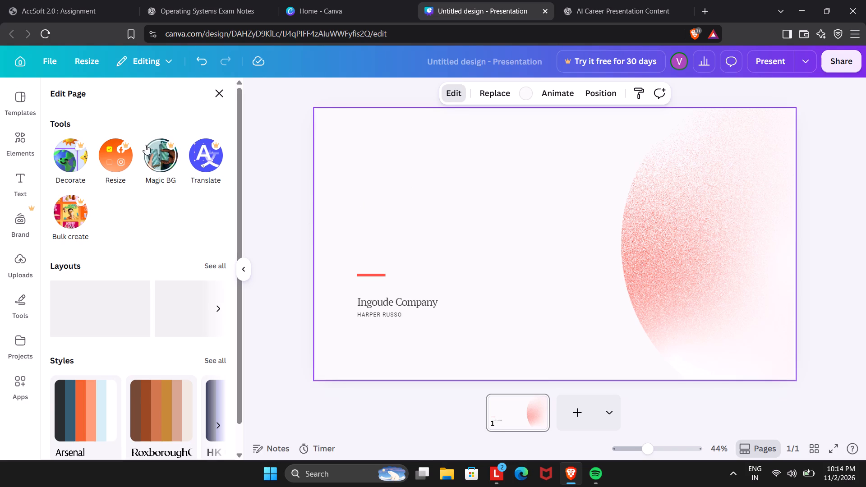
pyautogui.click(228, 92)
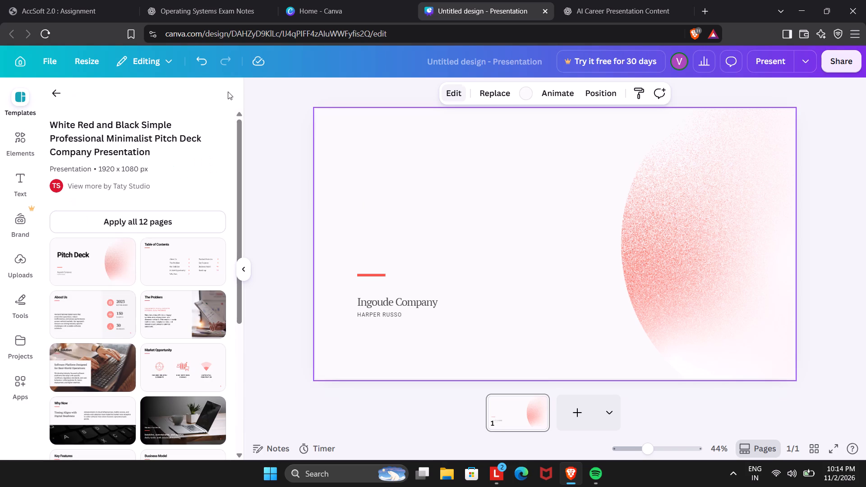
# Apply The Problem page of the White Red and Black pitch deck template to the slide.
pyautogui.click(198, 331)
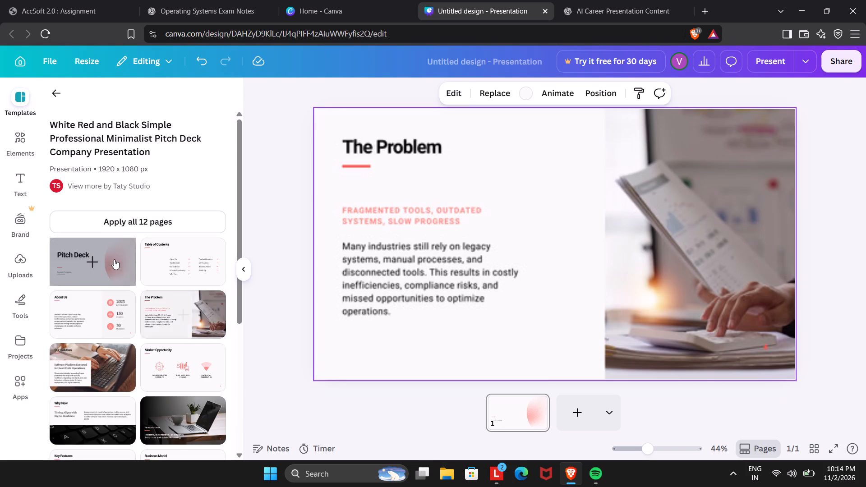
# Replace the slide with the cover page of the Black and White Simple Minimalist Pitch Deck Marketing Presentation template.
pyautogui.click(57, 93)
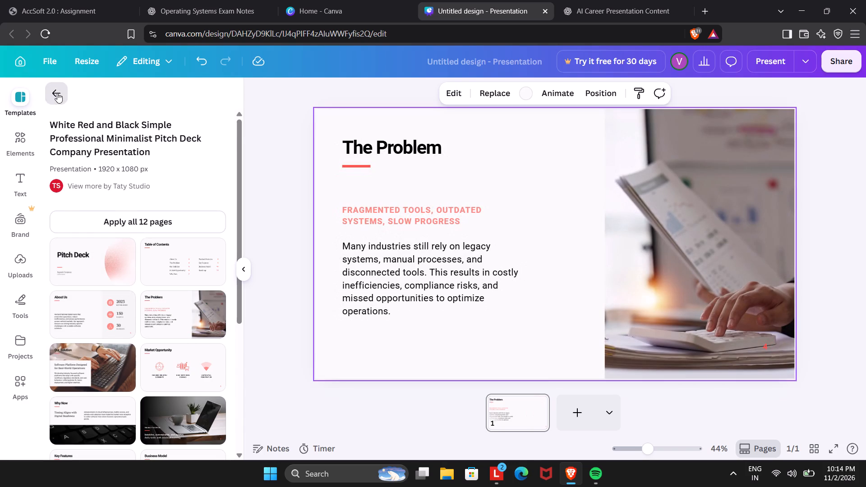
pyautogui.scroll(-10, 178, 268)
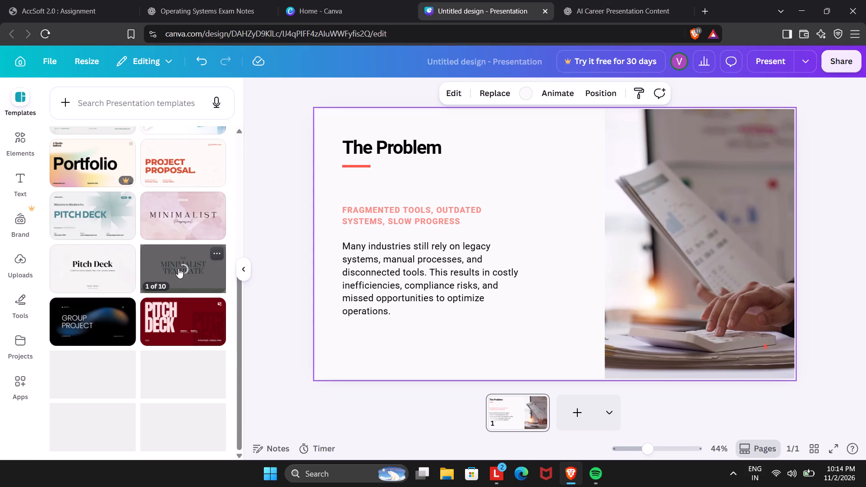
pyautogui.scroll(-1, 178, 268)
pyautogui.click(83, 271)
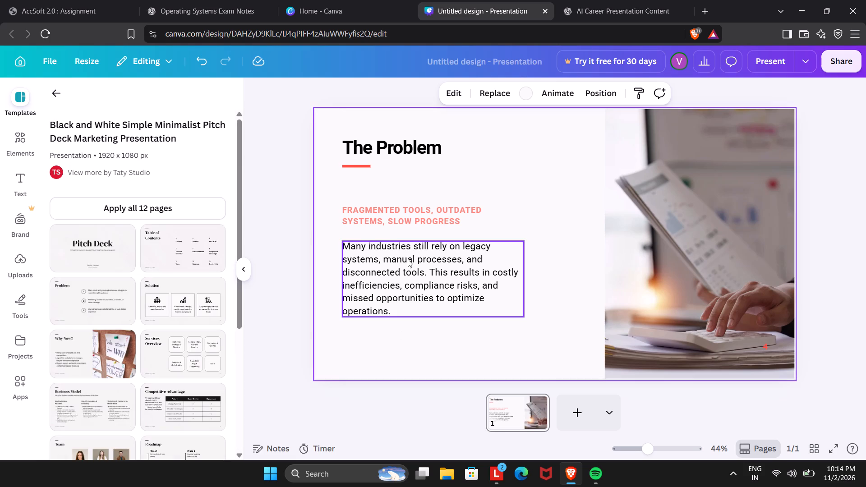
pyautogui.click(112, 243)
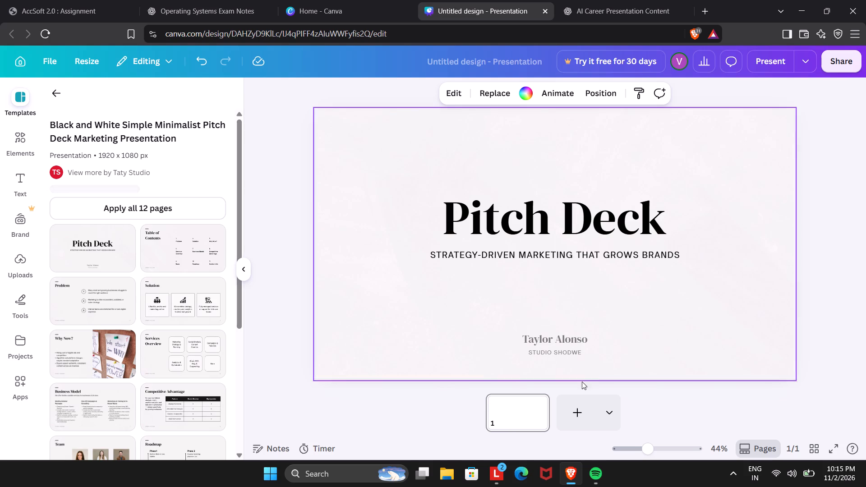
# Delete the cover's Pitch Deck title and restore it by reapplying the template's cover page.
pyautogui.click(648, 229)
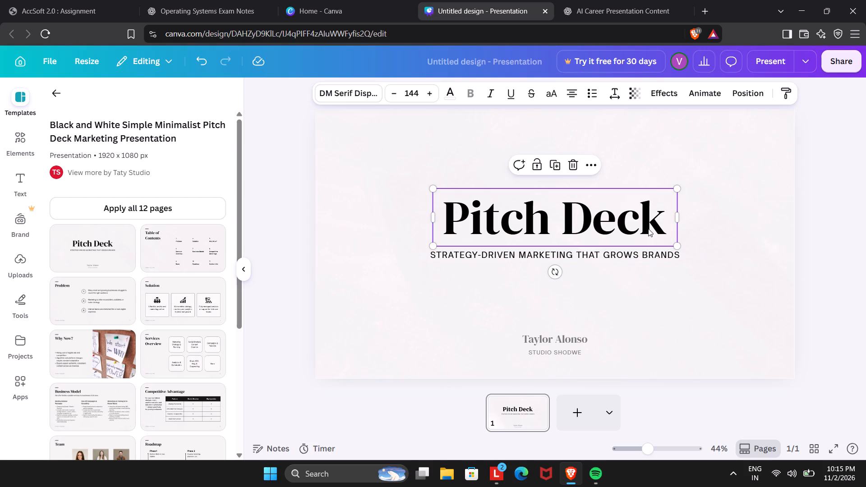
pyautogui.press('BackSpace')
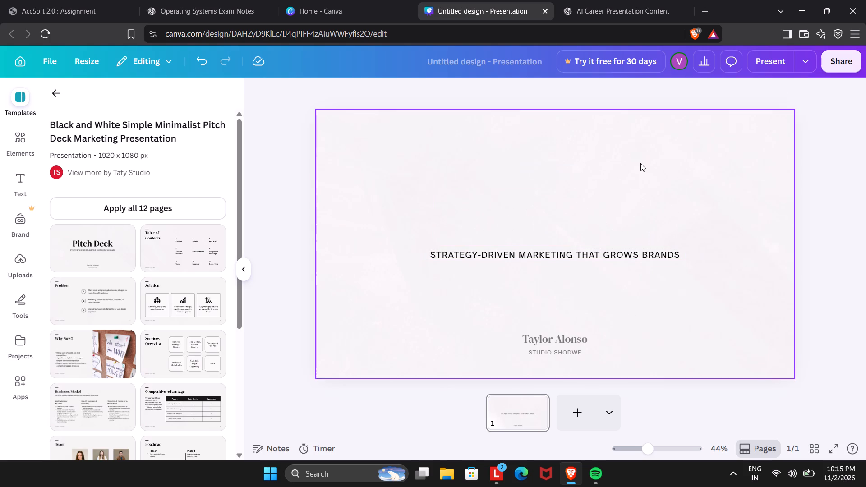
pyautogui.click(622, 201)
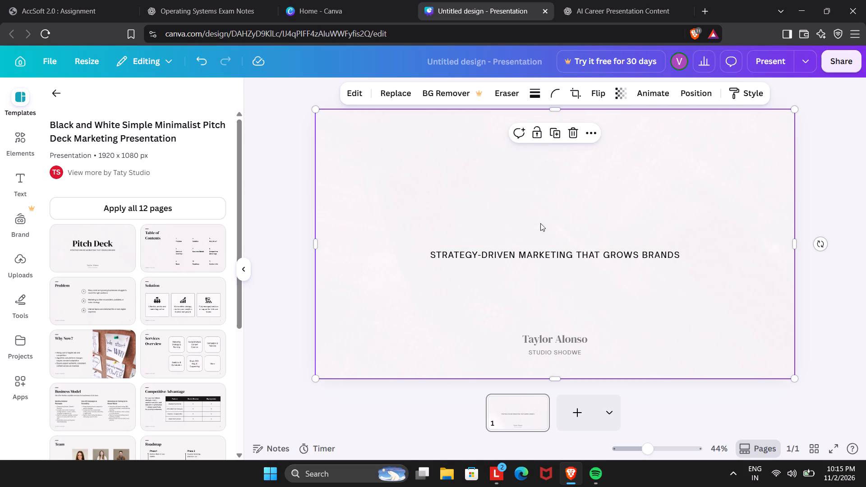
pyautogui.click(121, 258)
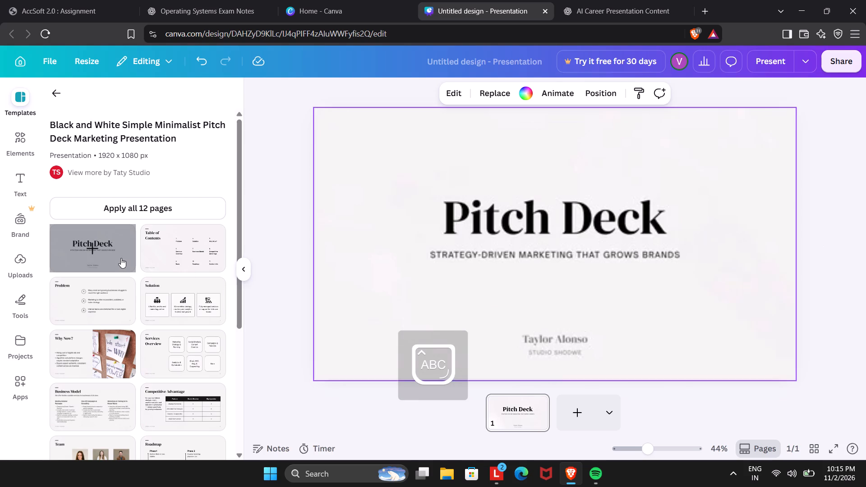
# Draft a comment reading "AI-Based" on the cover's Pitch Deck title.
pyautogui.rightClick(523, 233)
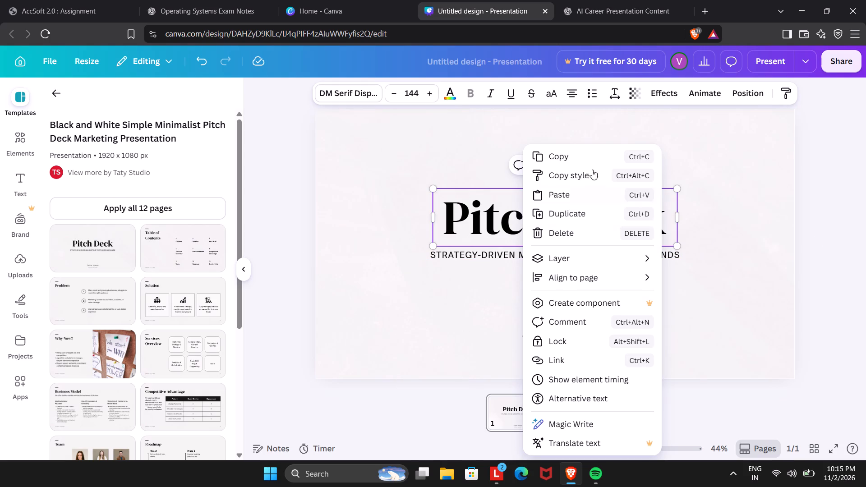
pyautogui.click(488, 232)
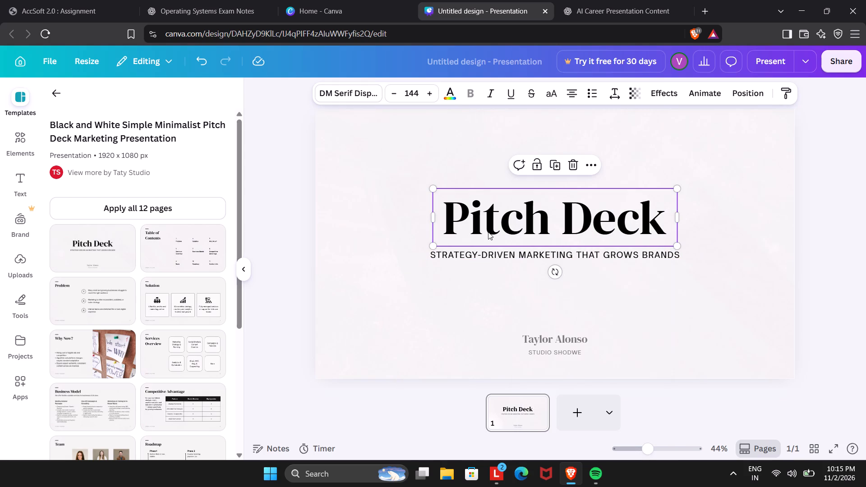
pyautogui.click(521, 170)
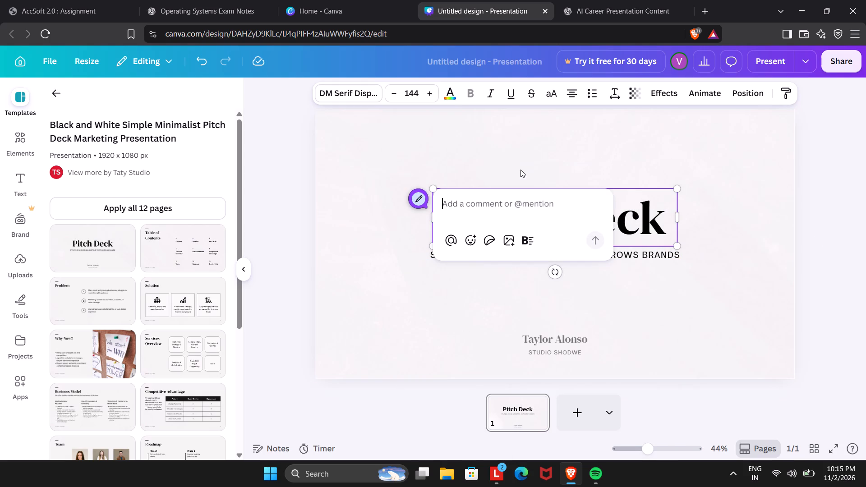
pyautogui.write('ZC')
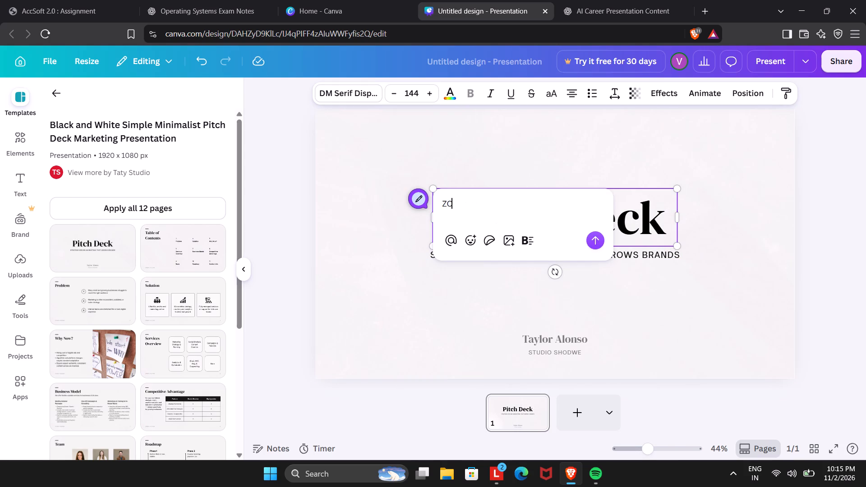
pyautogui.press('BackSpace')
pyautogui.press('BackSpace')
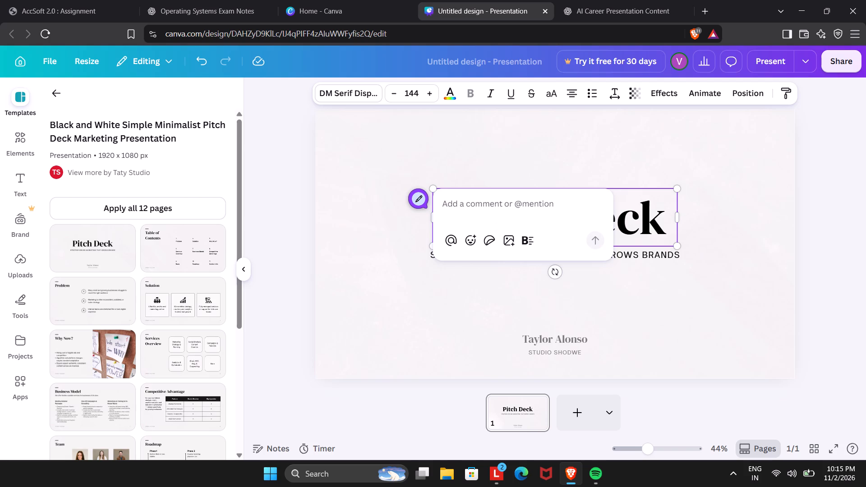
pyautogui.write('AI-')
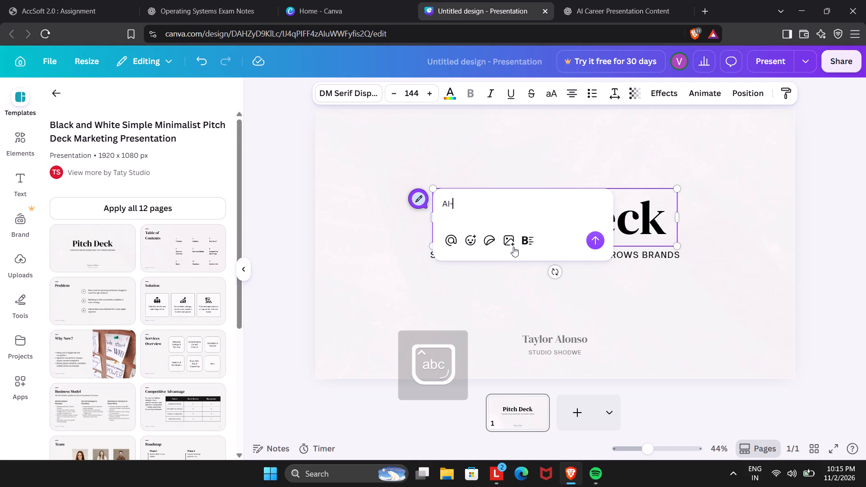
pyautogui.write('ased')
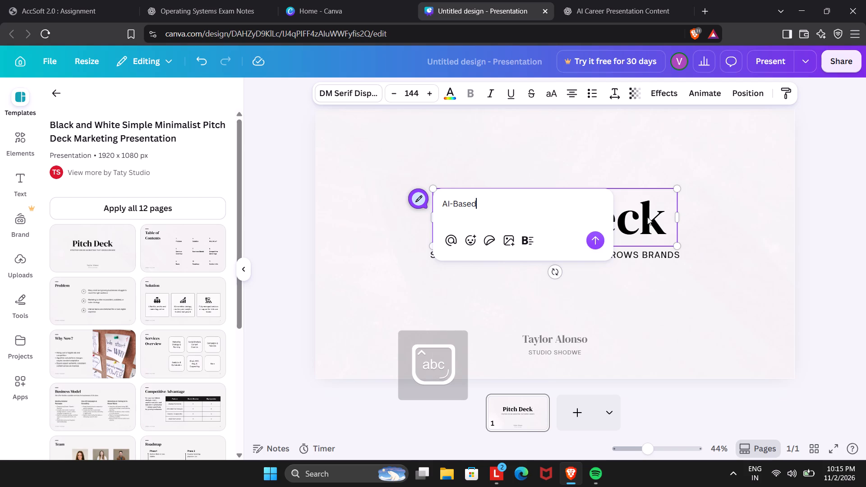
# Replace the cover's Pitch Deck title text with "AI-Based career recomendation system".
pyautogui.click(647, 217)
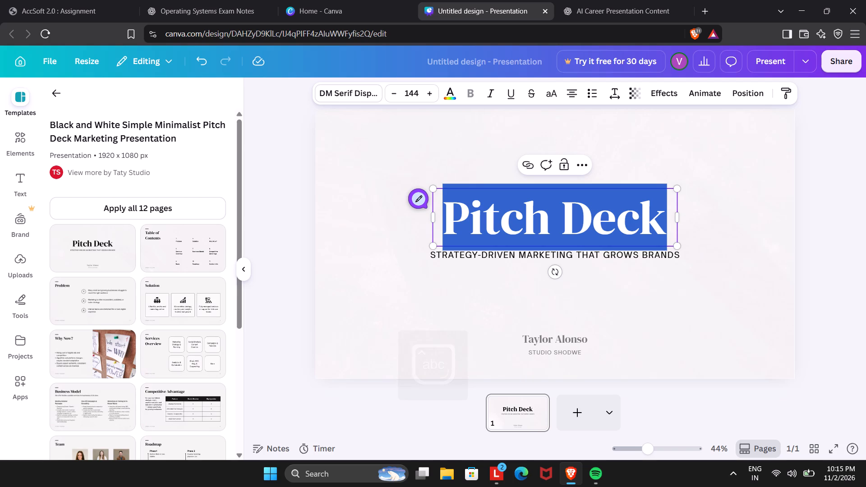
pyautogui.click(603, 211)
pyautogui.click(603, 211)
pyautogui.press('Right')
pyautogui.press('Right')
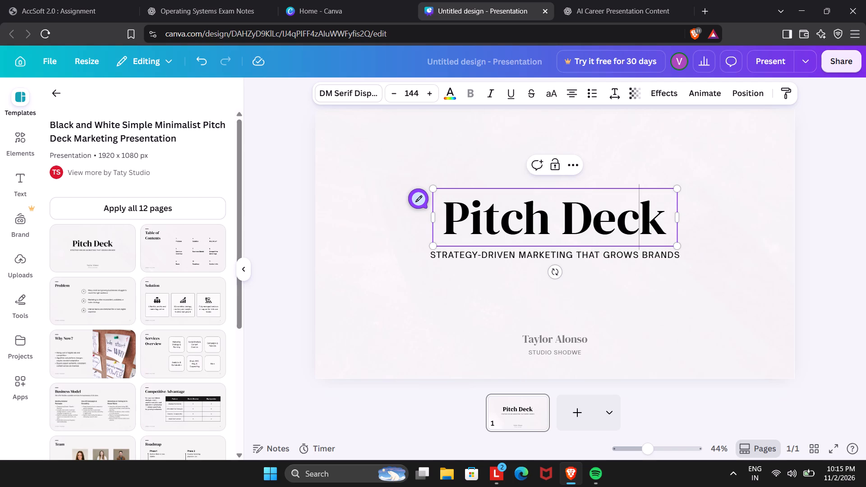
pyautogui.press('Right')
pyautogui.press('BackSpace')
pyautogui.press('BackSpace')
pyautogui.press('BackSpace')
pyautogui.press('BackSpace')
pyautogui.press('BackSpace')
pyautogui.press('BackSpace')
pyautogui.press('BackSpace')
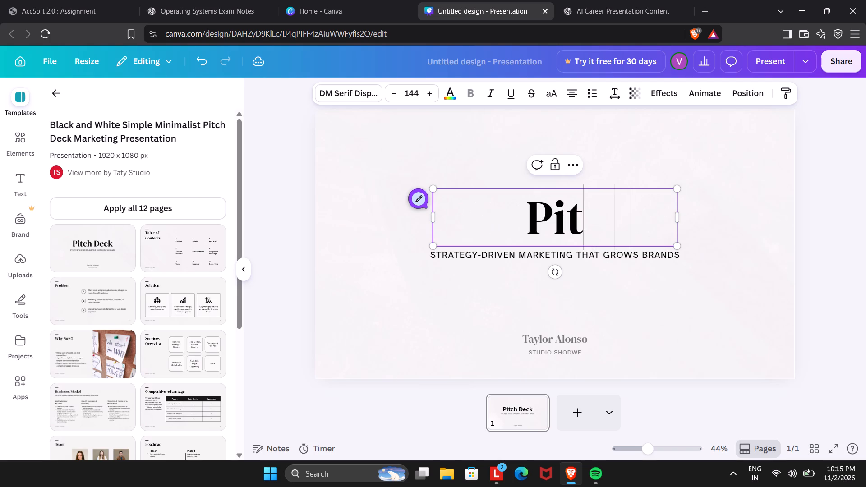
pyautogui.press('BackSpace')
pyautogui.press('BackSpace')
pyautogui.press('BackSpace')
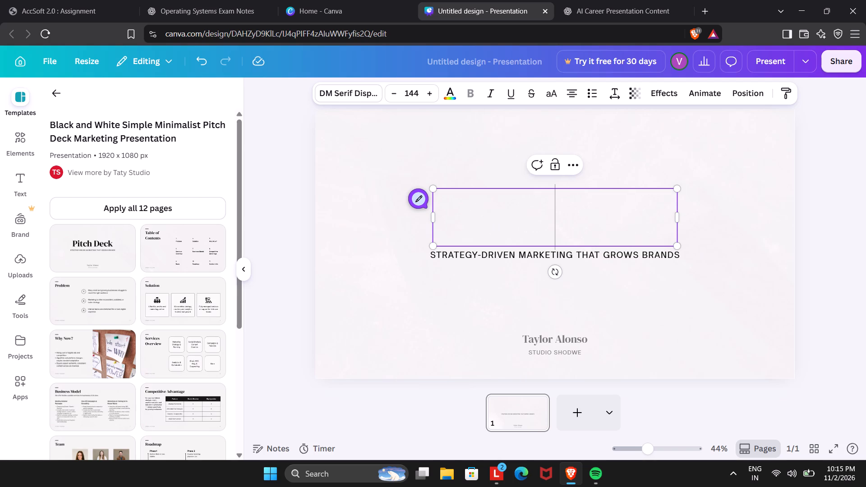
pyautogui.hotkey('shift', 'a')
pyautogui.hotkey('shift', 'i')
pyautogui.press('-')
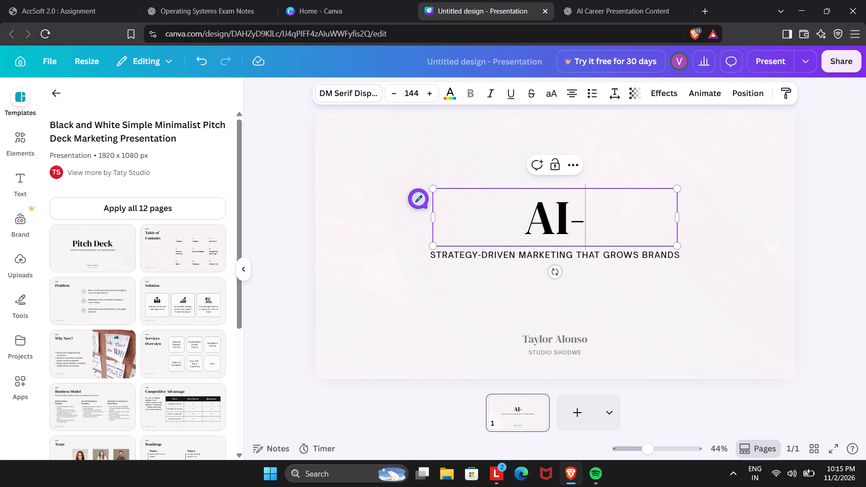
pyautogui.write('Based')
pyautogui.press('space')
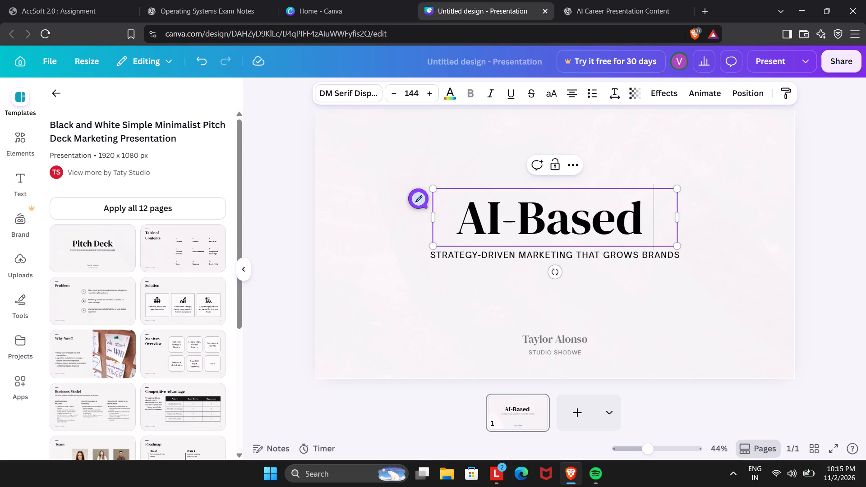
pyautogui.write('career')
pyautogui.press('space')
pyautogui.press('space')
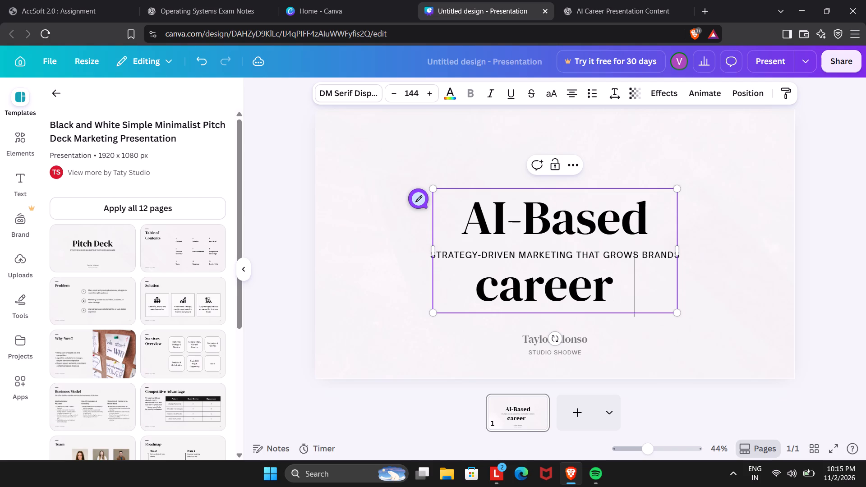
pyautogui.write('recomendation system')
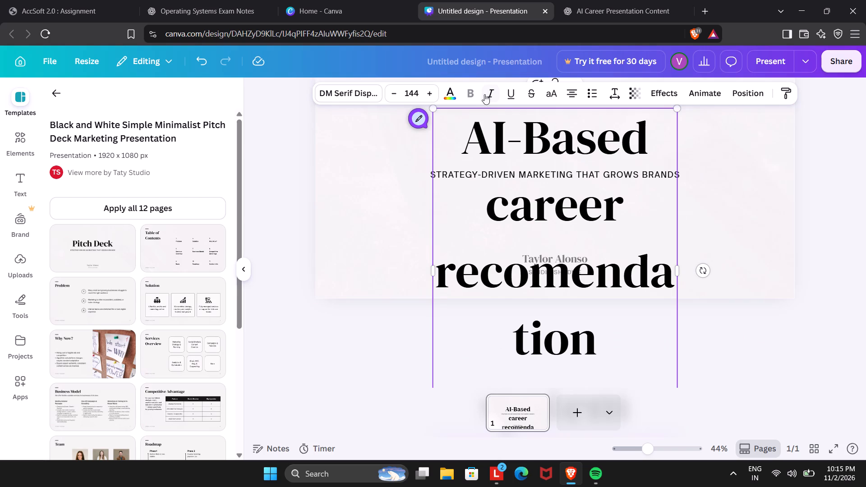
# Reduce the cover title's font size to 59 so it fits above the subtitle.
pyautogui.tripleClick(399, 90)
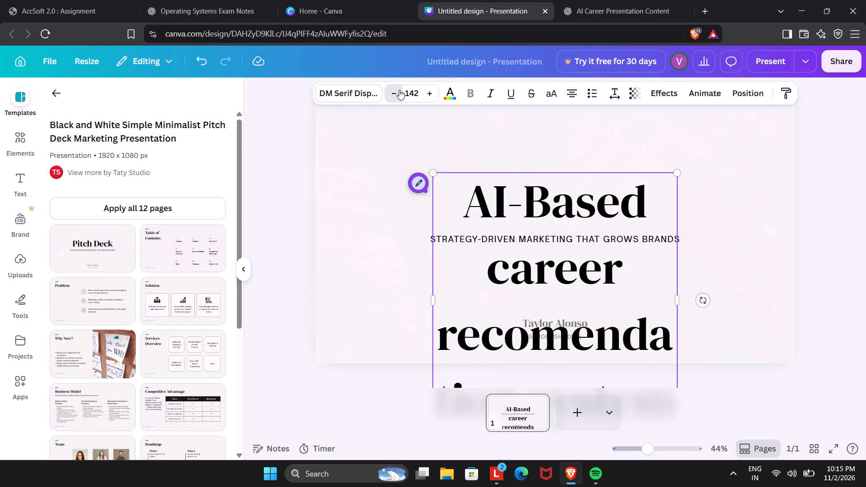
pyautogui.tripleClick(399, 90)
pyautogui.tripleClick(399, 90)
pyautogui.click(399, 90)
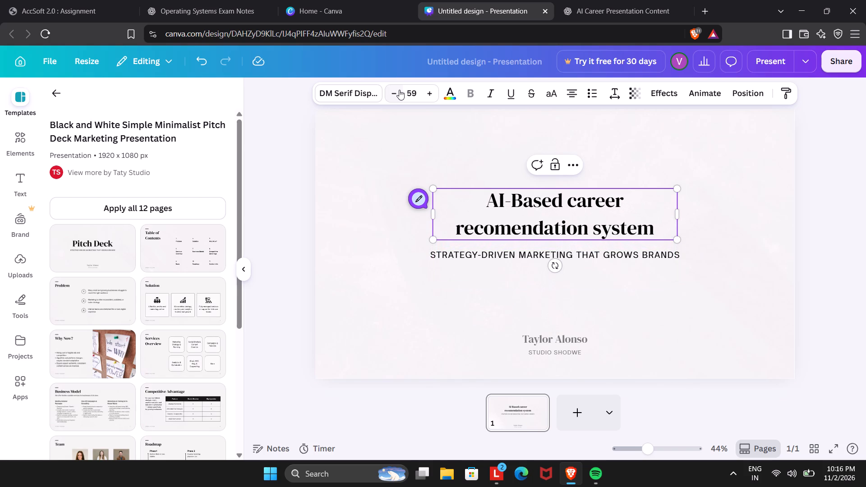
pyautogui.click(596, 299)
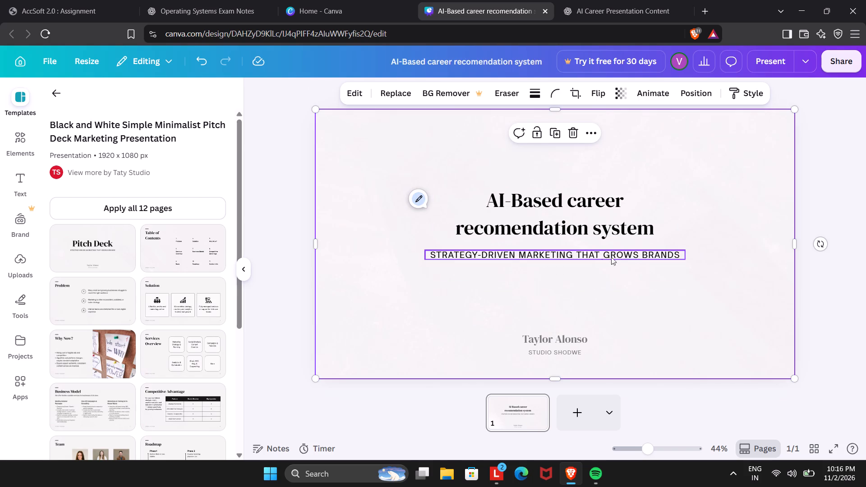
# Postpone the Lenovo Vantage update and clear the "STRATEGY-DRIVEN MARKETING THAT GROWS BRANDS" subtitle text on the cover.
pyautogui.click(668, 256)
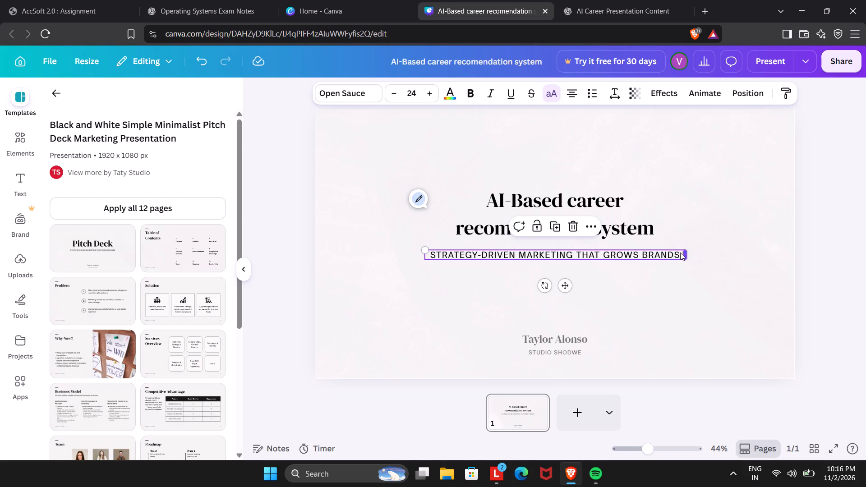
pyautogui.click(677, 253)
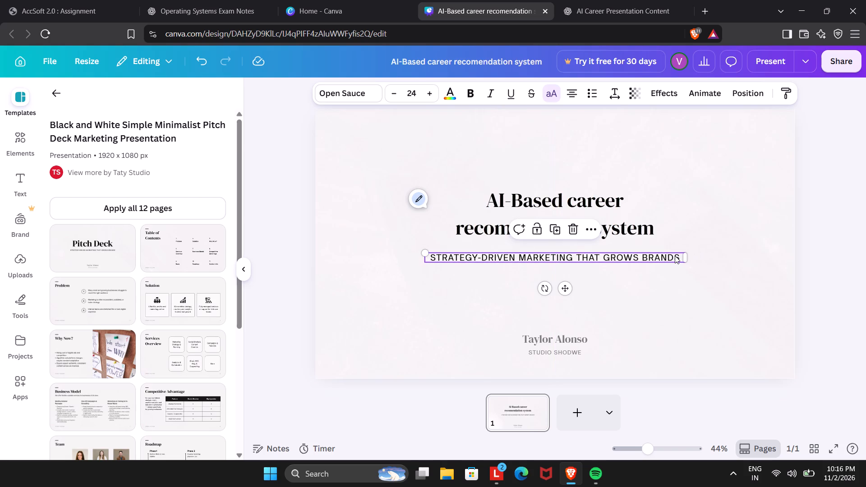
pyautogui.click(680, 256)
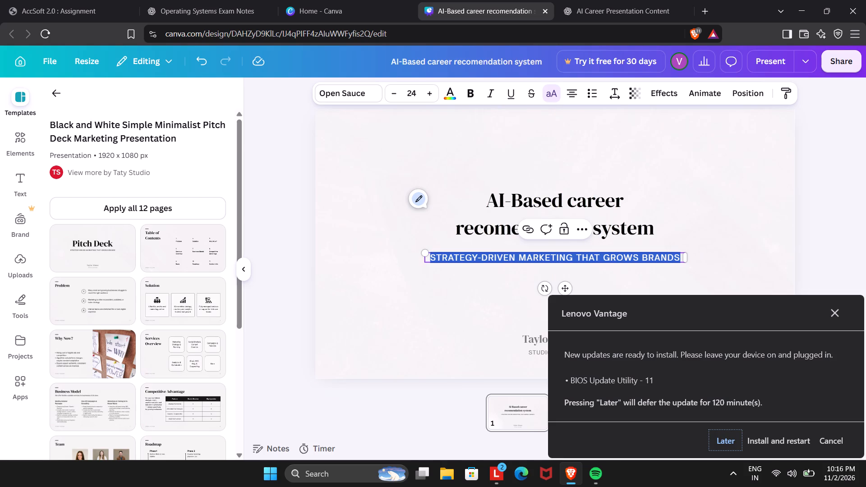
pyautogui.click(722, 443)
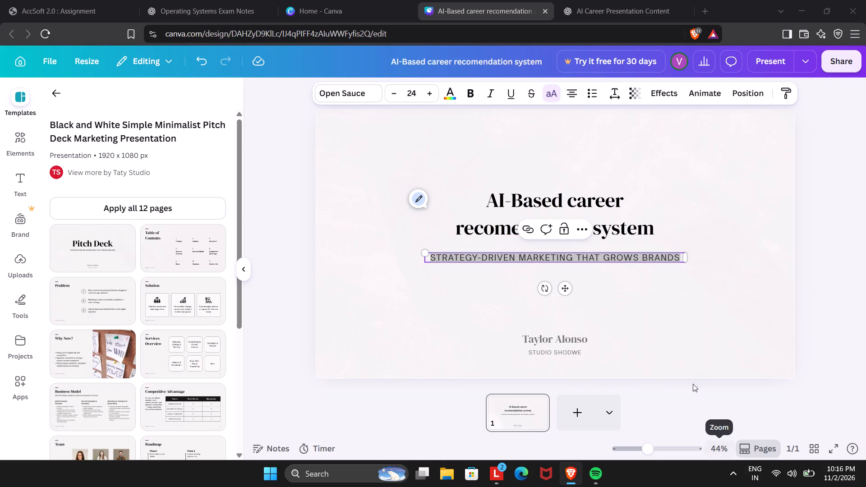
pyautogui.click(674, 259)
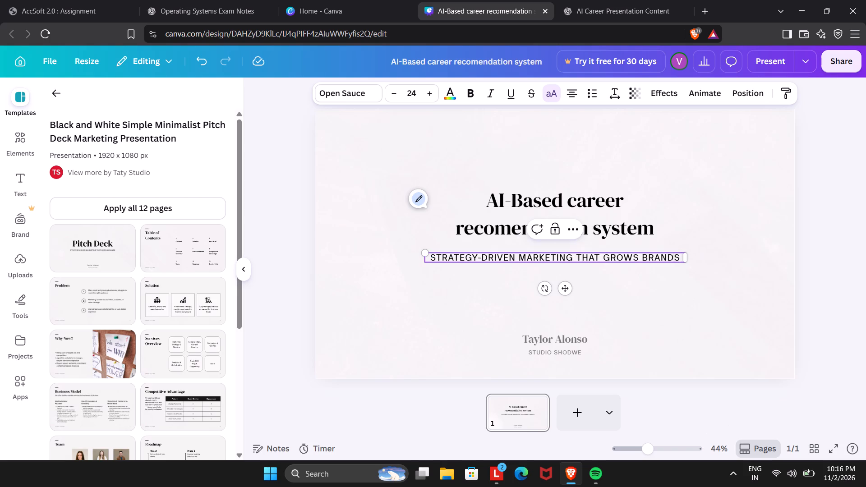
pyautogui.press('Right')
pyautogui.press('BackSpace')
pyautogui.press('BackSpace')
pyautogui.press('BackSpace')
pyautogui.press('BackSpace')
pyautogui.press('BackSpace')
pyautogui.press('BackSpace')
pyautogui.press('BackSpace')
pyautogui.press('BackSpace')
pyautogui.press('BackSpace')
pyautogui.press('BackSpace')
pyautogui.press('BackSpace')
pyautogui.press('BackSpace')
pyautogui.press('BackSpace')
pyautogui.press('BackSpace')
pyautogui.press('BackSpace')
pyautogui.press('BackSpace')
pyautogui.press('BackSpace')
pyautogui.press('BackSpace')
pyautogui.press('BackSpace')
pyautogui.press('BackSpace')
pyautogui.press('BackSpace')
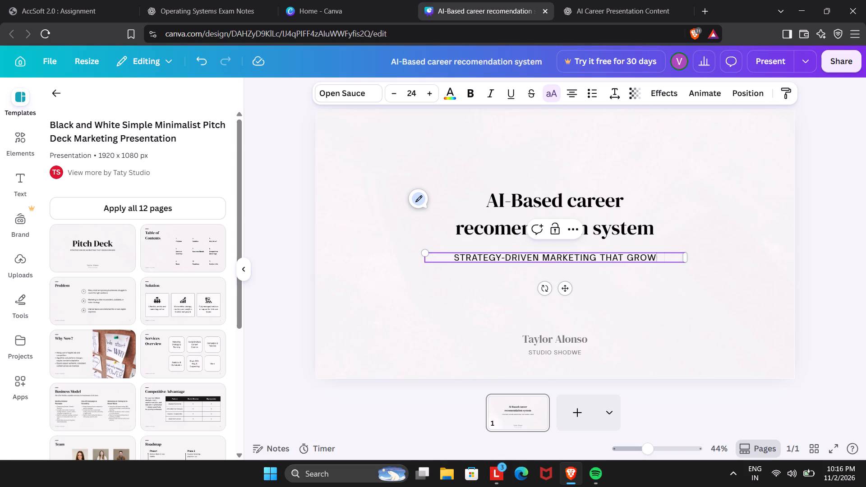
pyautogui.press('BackSpace')
pyautogui.press('BackSpace')
pyautogui.press('BackSpace')
pyautogui.press('BackSpace')
pyautogui.press('BackSpace')
pyautogui.press('BackSpace')
pyautogui.press('BackSpace')
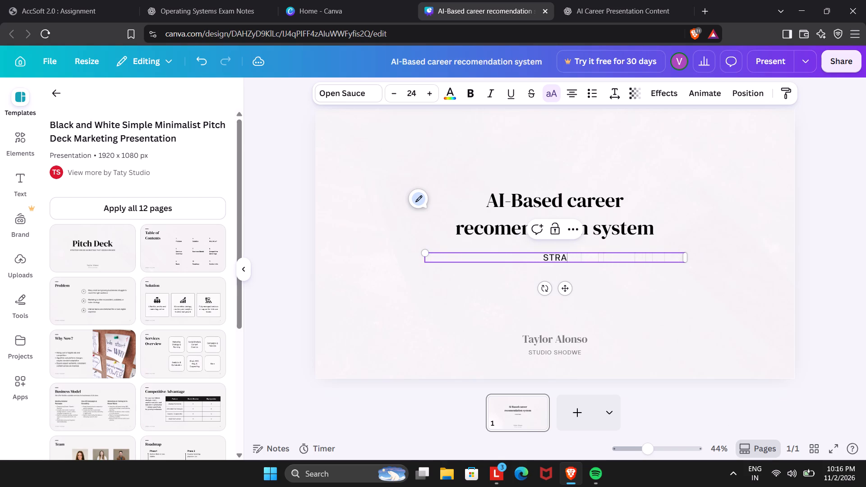
pyautogui.press('BackSpace')
pyautogui.press('BackSpace')
pyautogui.press('BackSpace')
pyautogui.press('BackSpace')
# Enter "NAME - " followed by the presenter's full name in capitals in the cover's emptied subtitle box.
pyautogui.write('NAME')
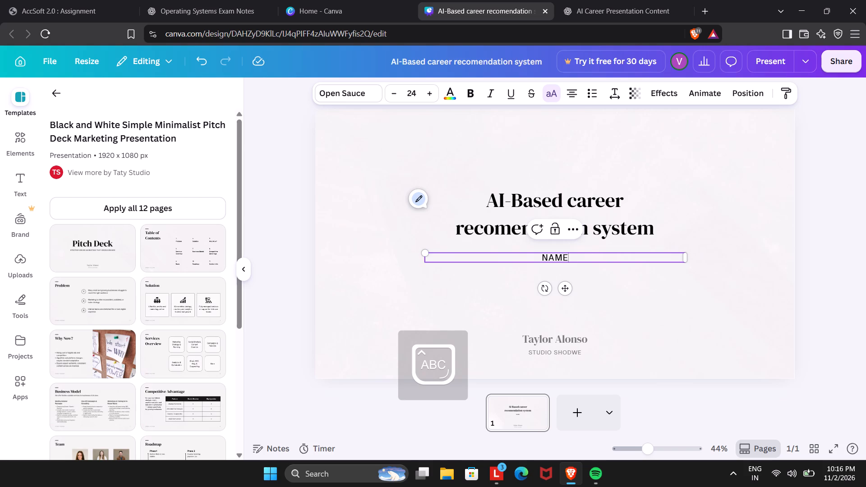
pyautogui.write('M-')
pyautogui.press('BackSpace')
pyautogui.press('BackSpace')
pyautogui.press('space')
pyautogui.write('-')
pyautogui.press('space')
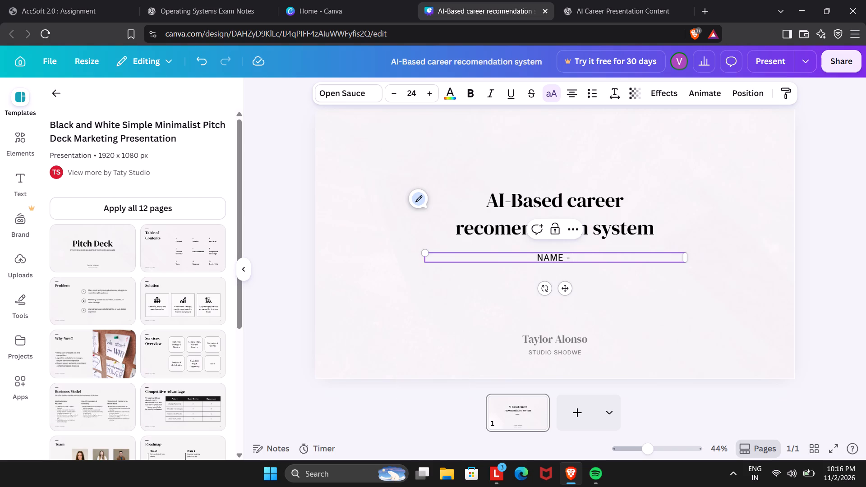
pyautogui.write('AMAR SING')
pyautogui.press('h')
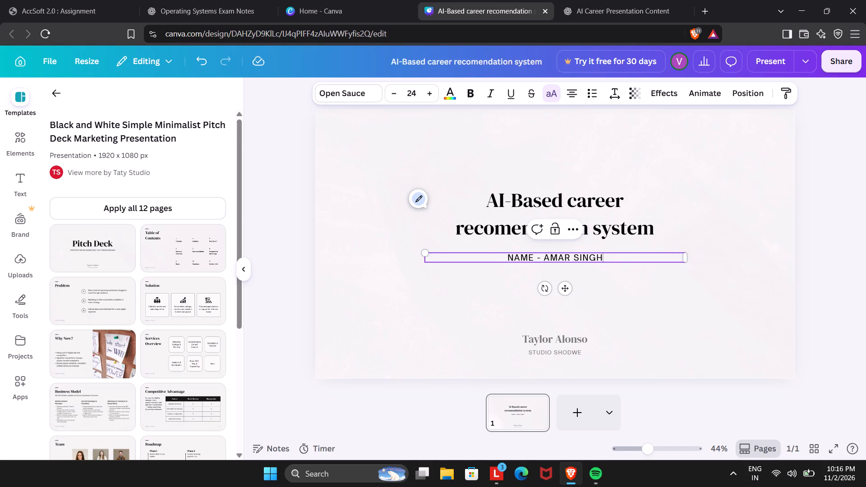
# Add a second subtitle line reading "ROLL NO - " followed by the presenter's roll number.
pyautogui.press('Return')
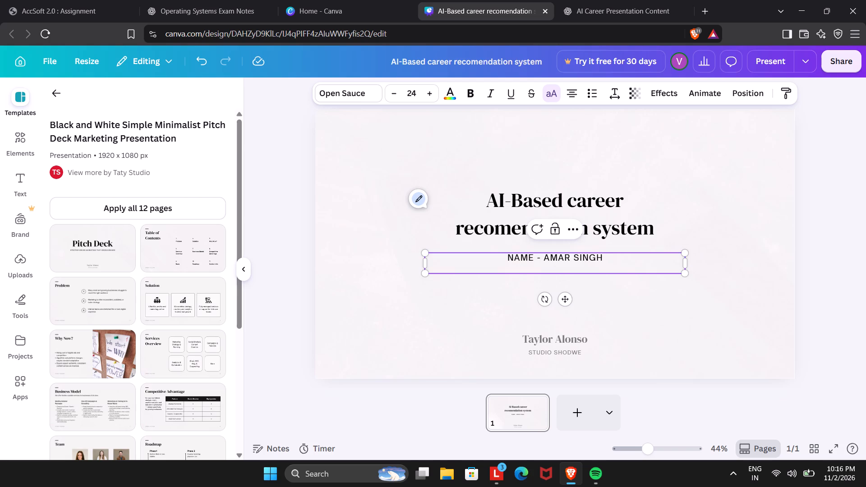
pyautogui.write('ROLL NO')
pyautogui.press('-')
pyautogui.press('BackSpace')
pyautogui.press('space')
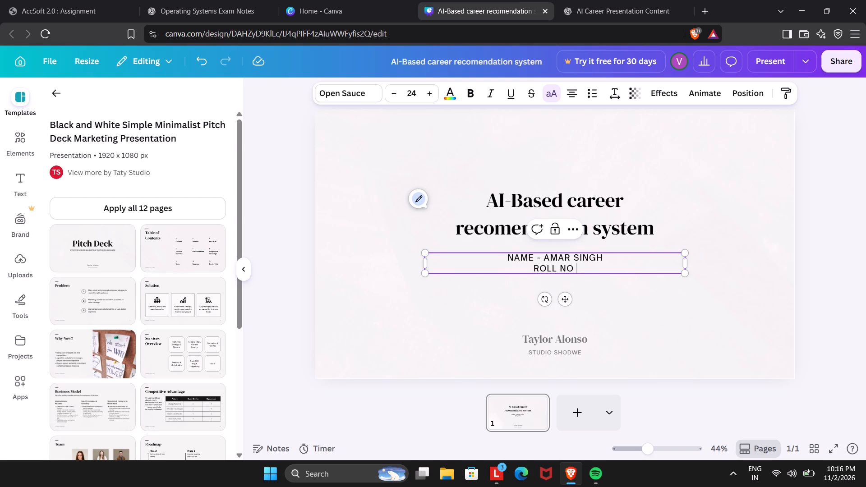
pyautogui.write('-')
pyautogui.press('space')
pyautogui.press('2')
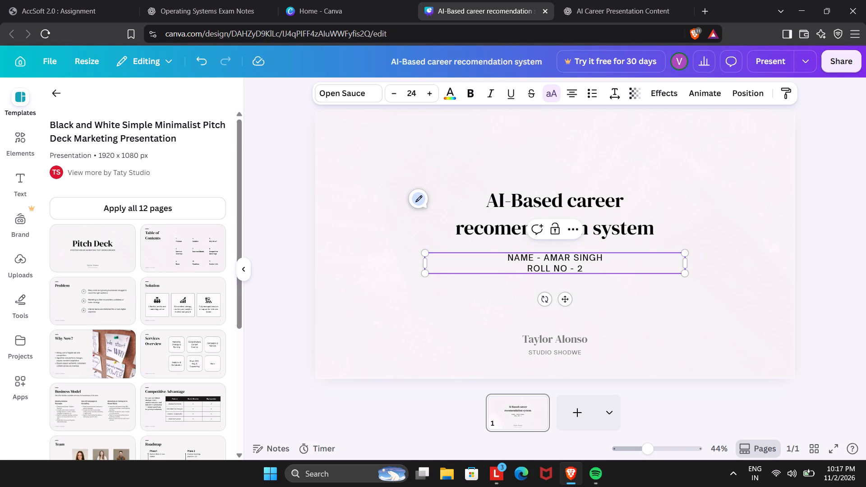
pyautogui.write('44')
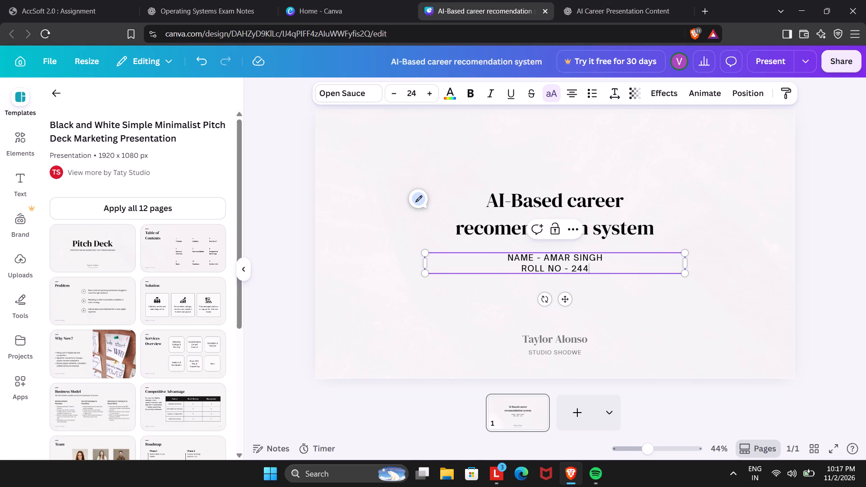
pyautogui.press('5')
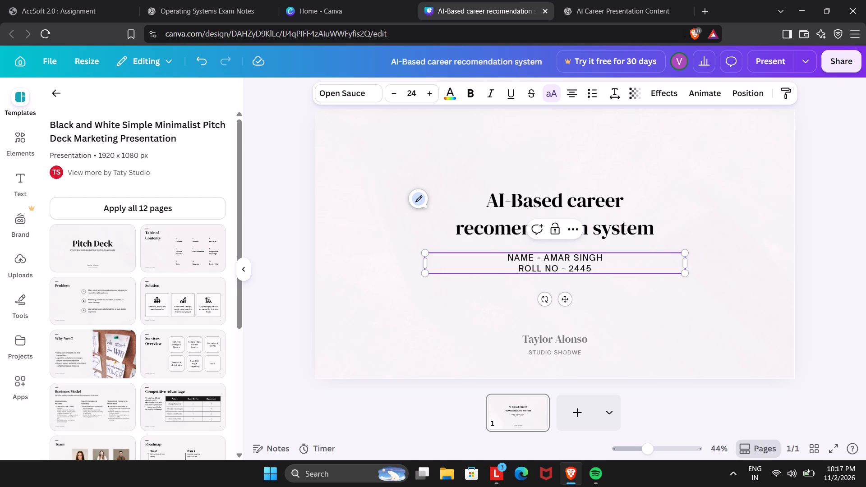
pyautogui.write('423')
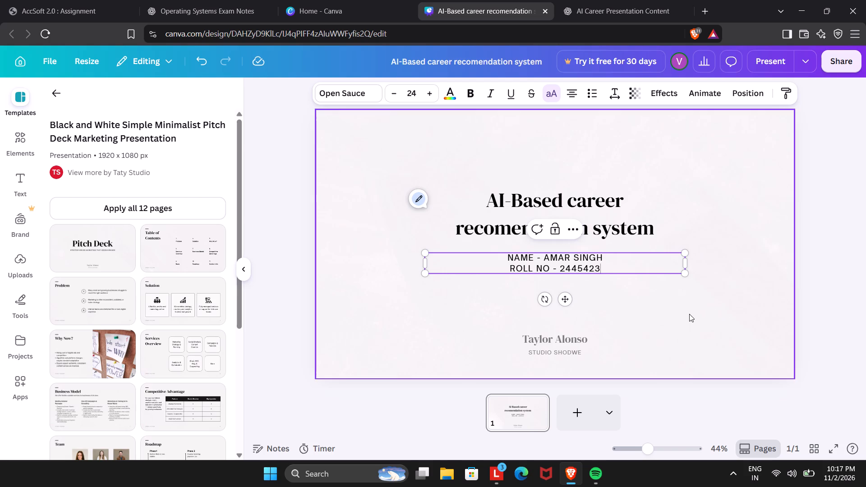
pyautogui.click(689, 314)
# Replace the placeholder presenter name near the cover's bottom with "PUNJAB COLLEGE OF TECHNICAL EDUCATION".
pyautogui.click(578, 344)
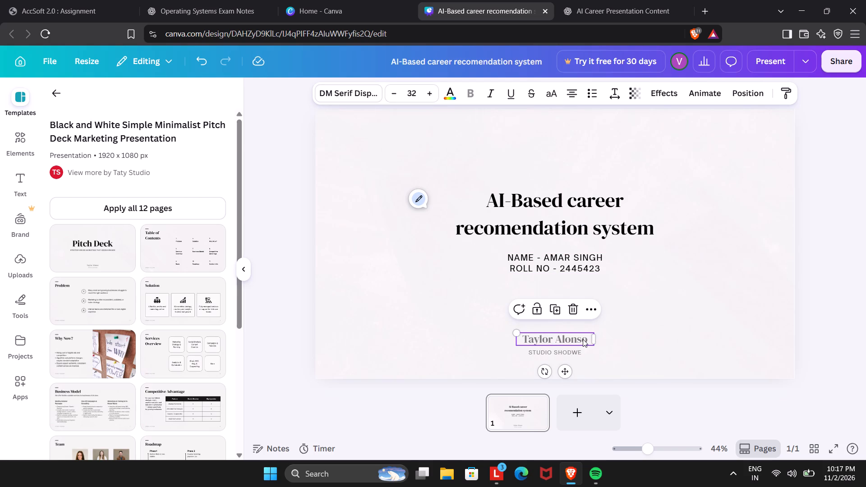
pyautogui.click(583, 339)
pyautogui.press('BackSpace')
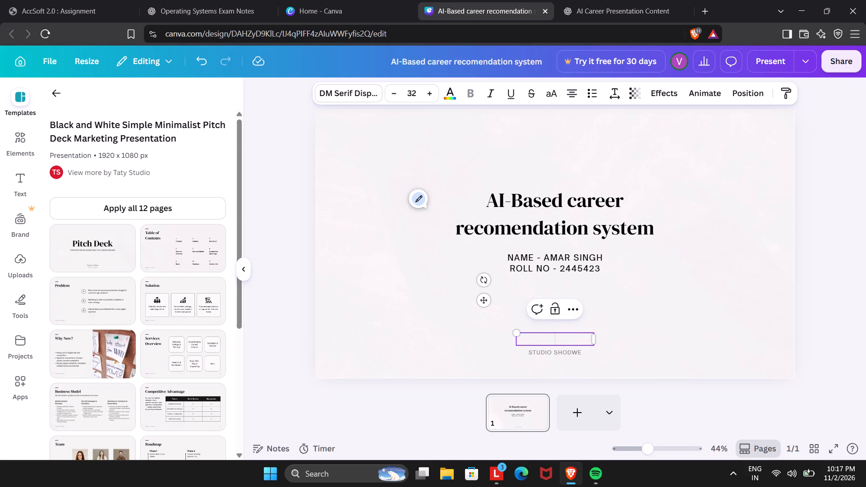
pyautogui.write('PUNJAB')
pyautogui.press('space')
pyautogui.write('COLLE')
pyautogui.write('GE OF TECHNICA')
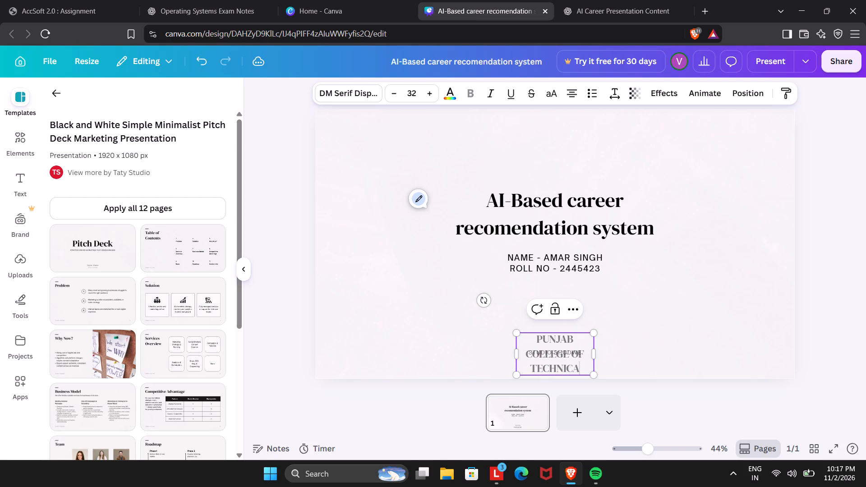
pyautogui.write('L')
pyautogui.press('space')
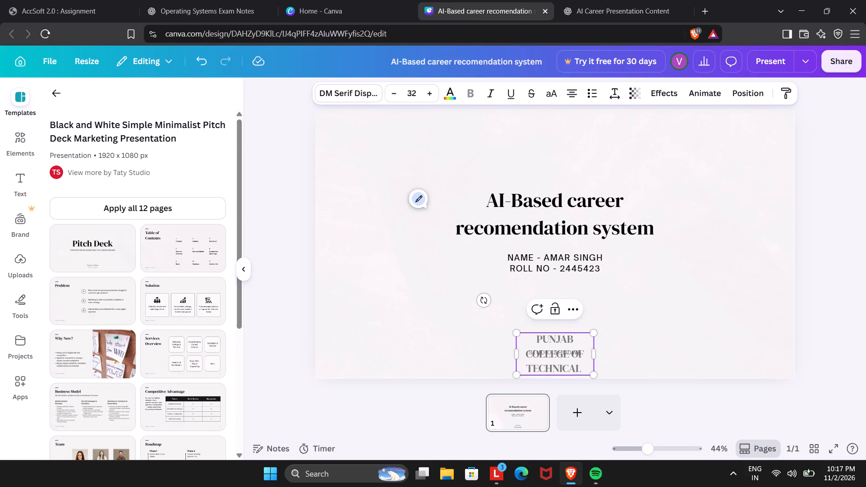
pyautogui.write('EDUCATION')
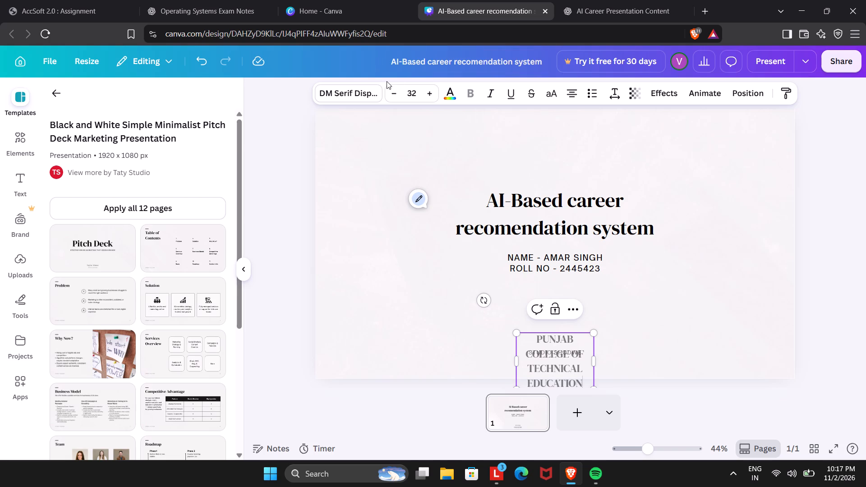
# Reduce the college name's font size to 20 on the cover.
pyautogui.doubleClick(390, 93)
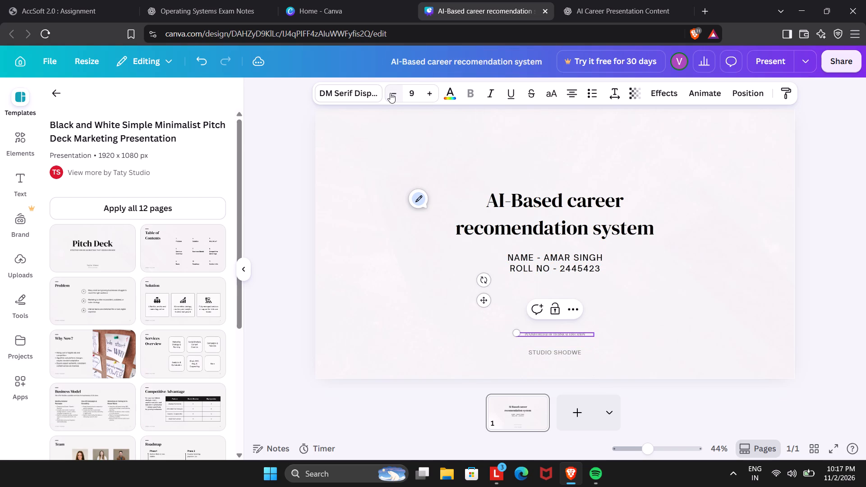
pyautogui.tripleClick(425, 95)
pyautogui.tripleClick(425, 95)
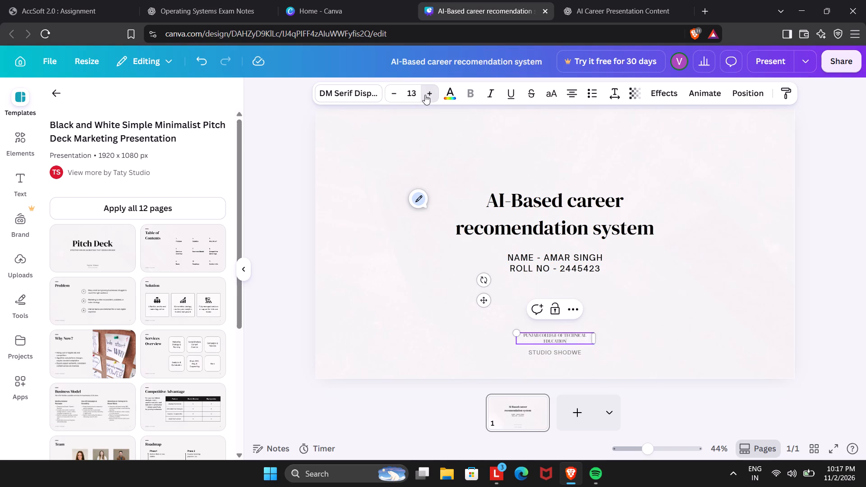
pyautogui.tripleClick(425, 95)
pyautogui.doubleClick(425, 95)
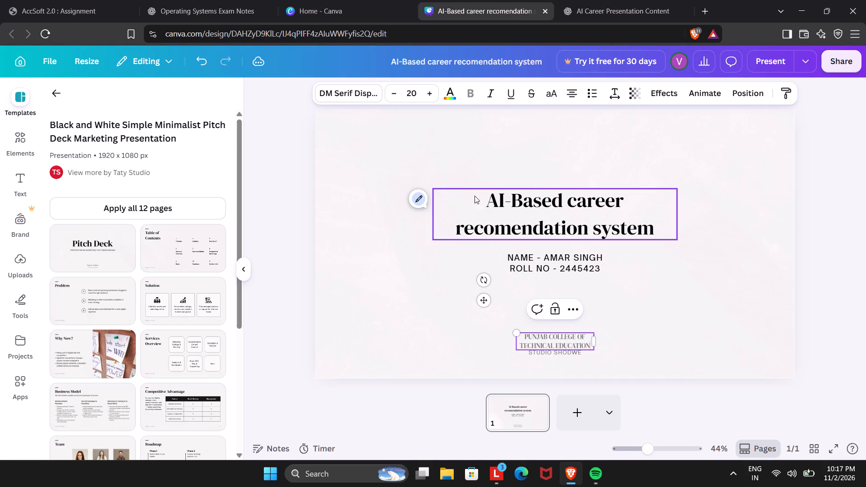
# Delete the "STUDIO SHODWE" text box beneath the college name.
pyautogui.click(542, 357)
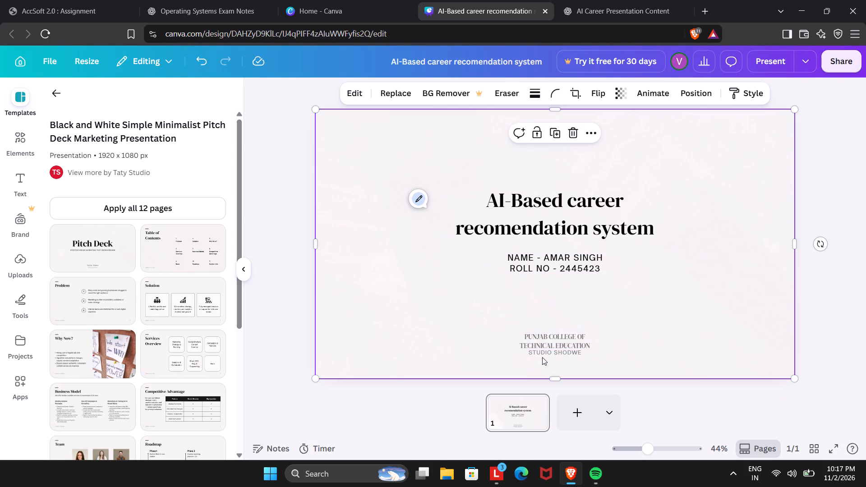
pyautogui.click(545, 354)
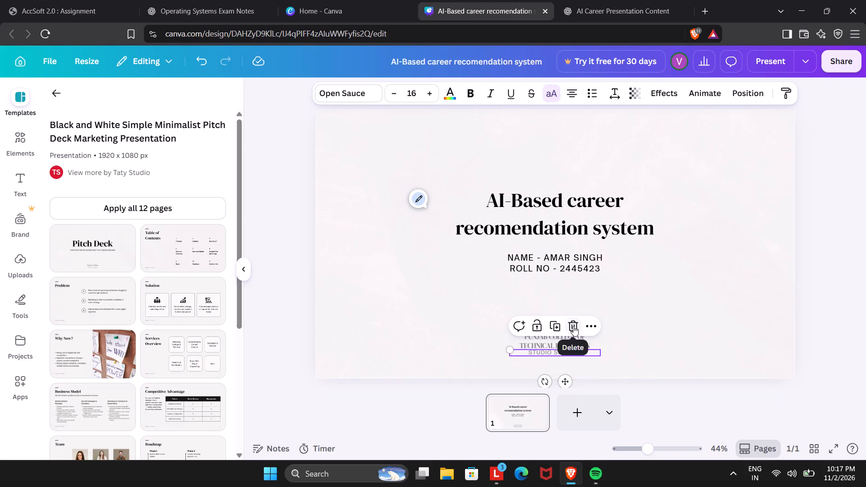
pyautogui.click(573, 326)
pyautogui.click(579, 349)
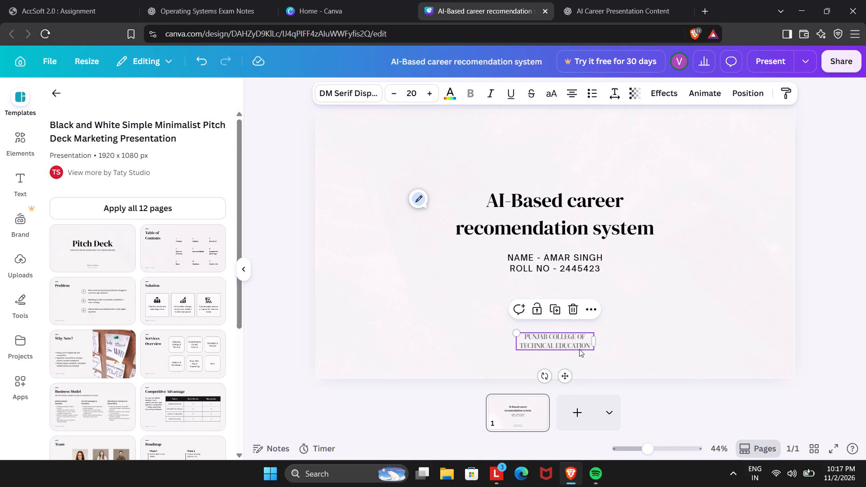
pyautogui.tripleClick(431, 93)
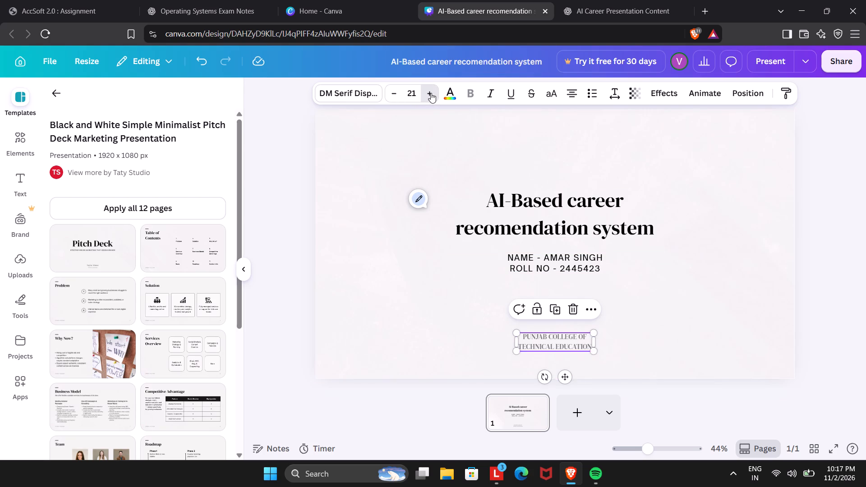
pyautogui.click(431, 93)
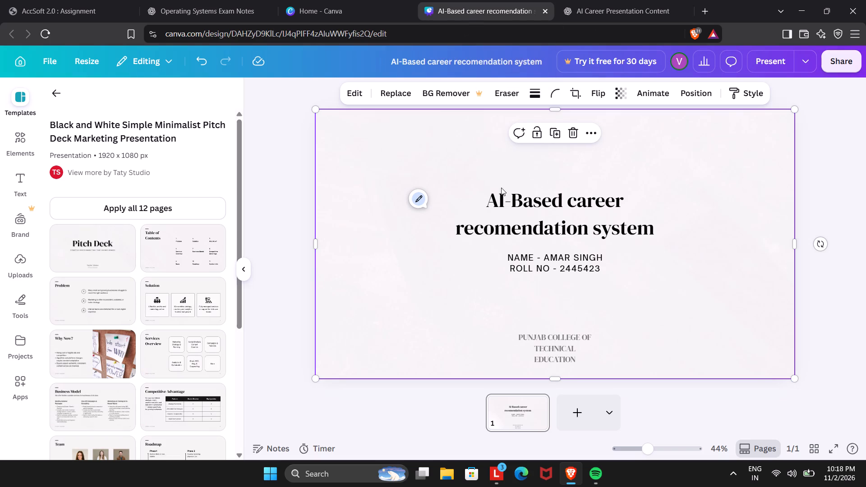
pyautogui.click(152, 256)
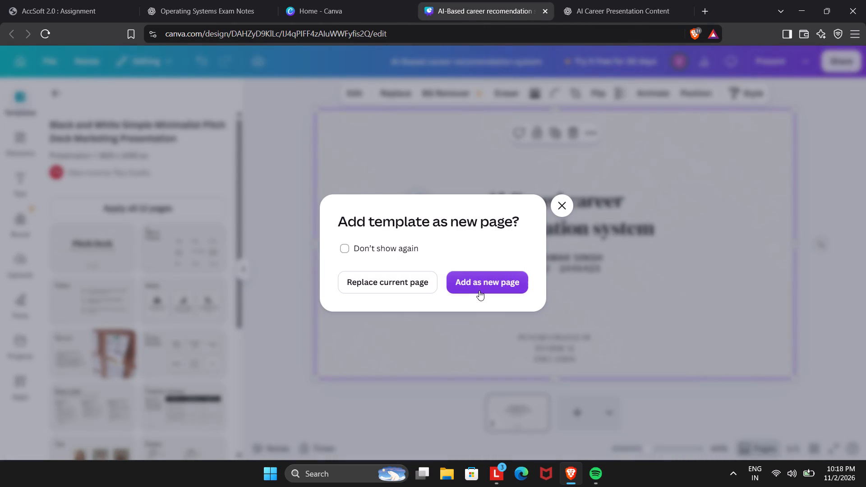
pyautogui.click(479, 290)
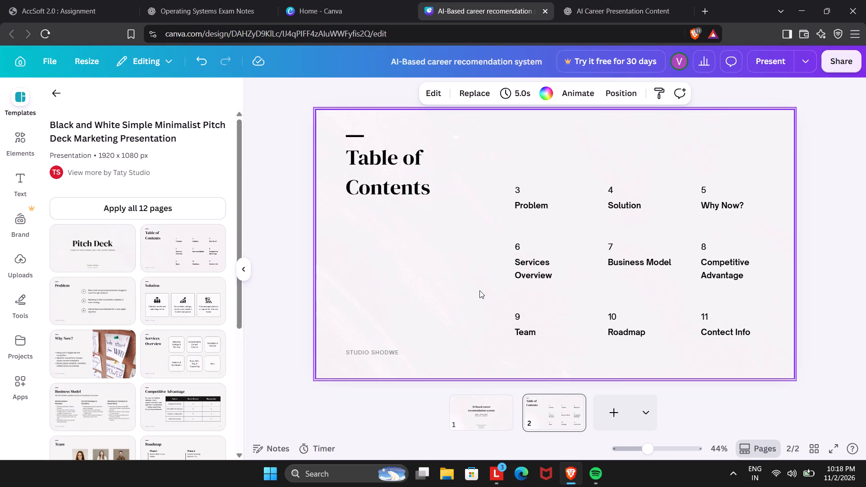
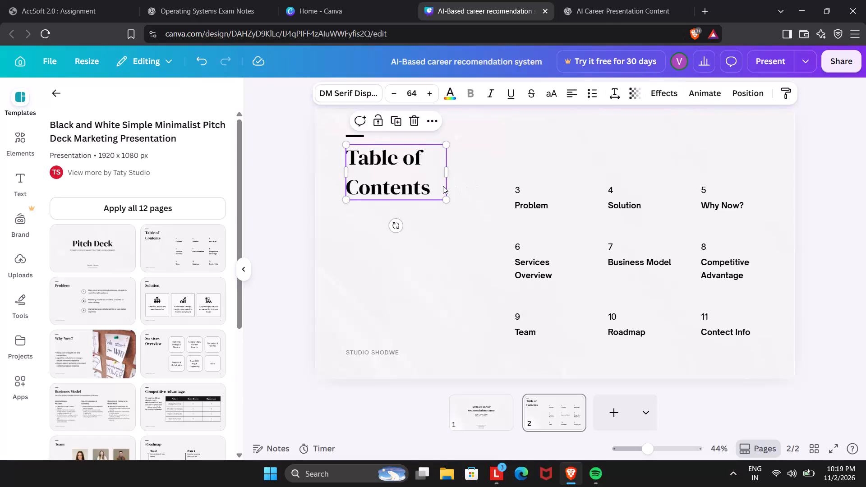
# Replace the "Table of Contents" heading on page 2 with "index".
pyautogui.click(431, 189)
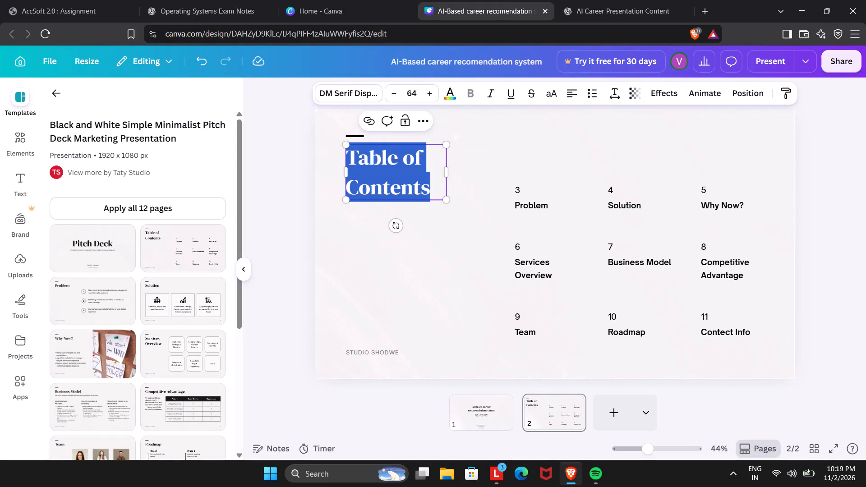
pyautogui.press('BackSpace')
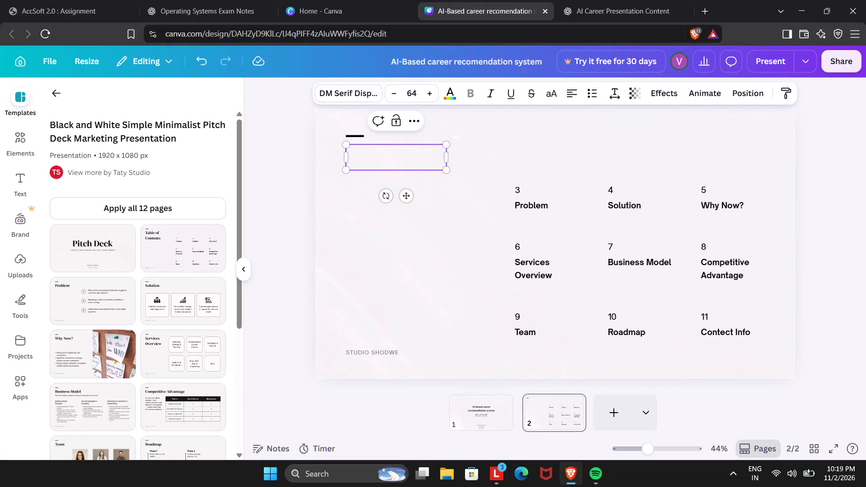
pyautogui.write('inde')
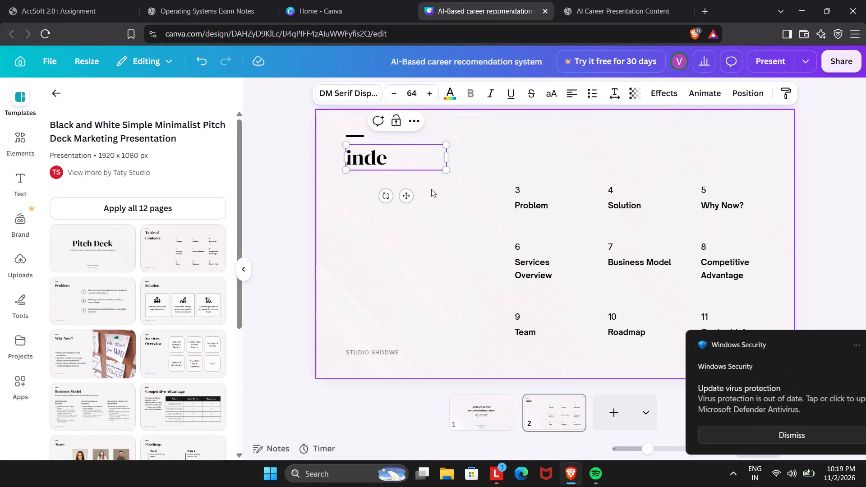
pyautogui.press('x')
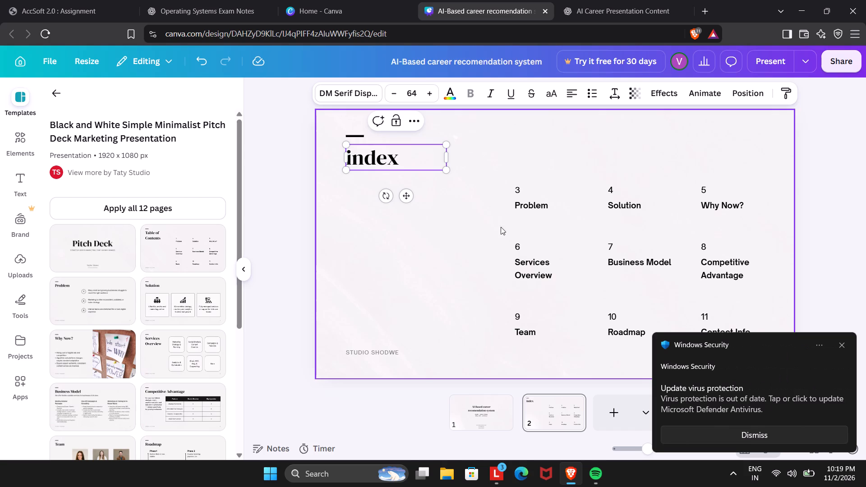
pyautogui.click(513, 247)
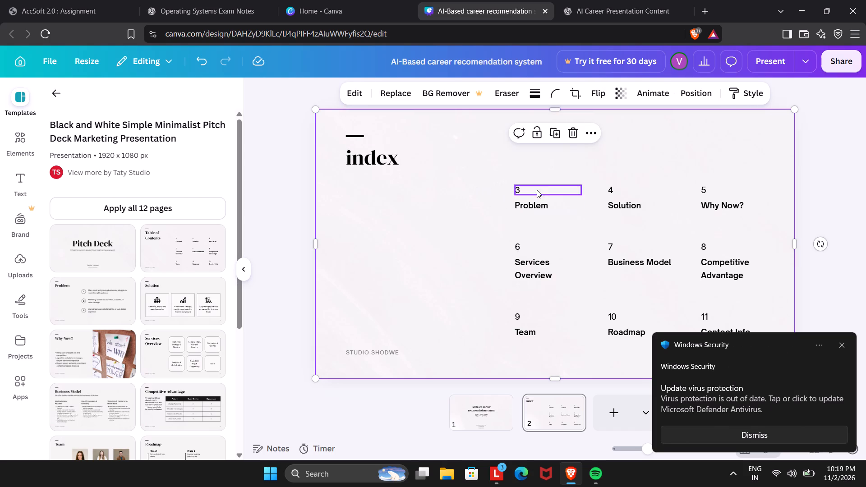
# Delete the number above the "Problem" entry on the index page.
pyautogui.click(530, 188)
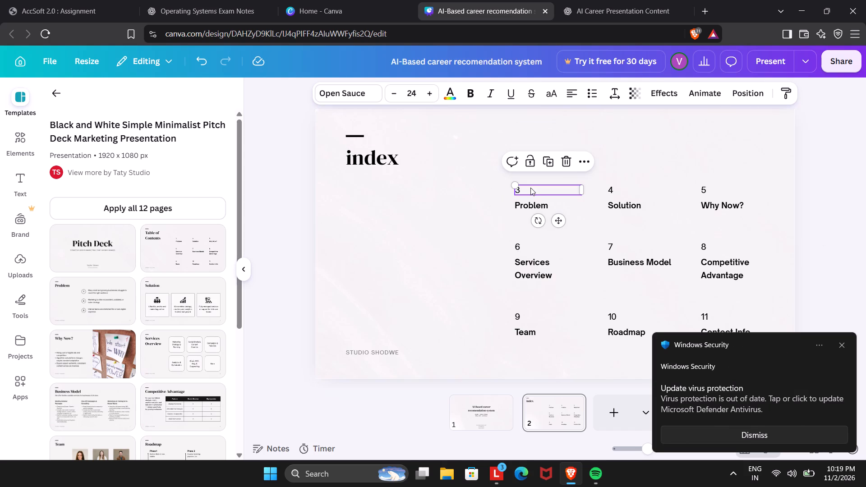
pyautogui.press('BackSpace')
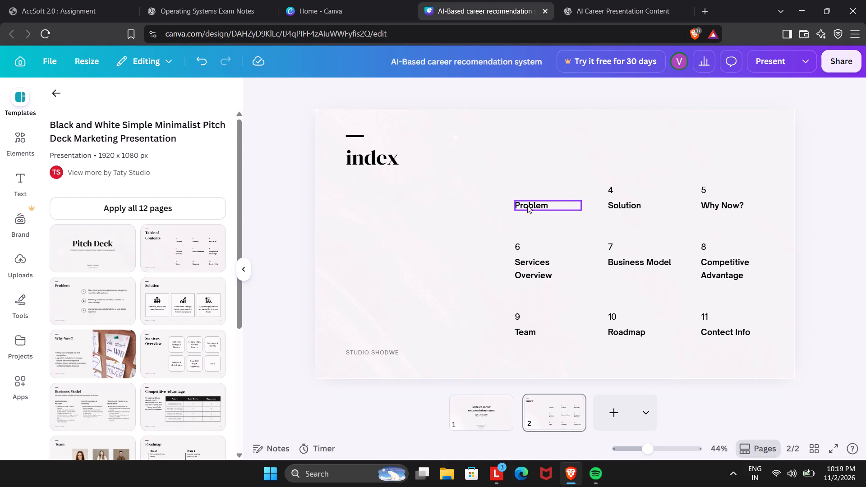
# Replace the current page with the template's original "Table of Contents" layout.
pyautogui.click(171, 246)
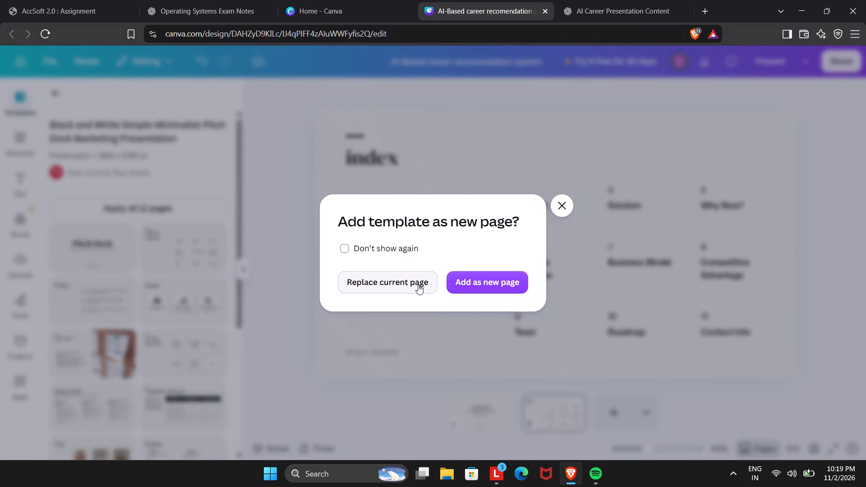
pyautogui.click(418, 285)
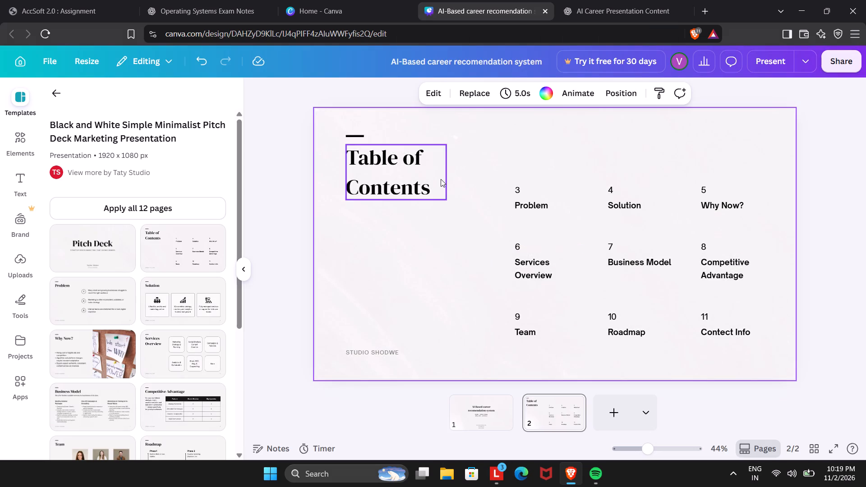
# Replace the "Table of Contents" heading on page 2 with "index".
pyautogui.click(441, 179)
pyautogui.click(437, 184)
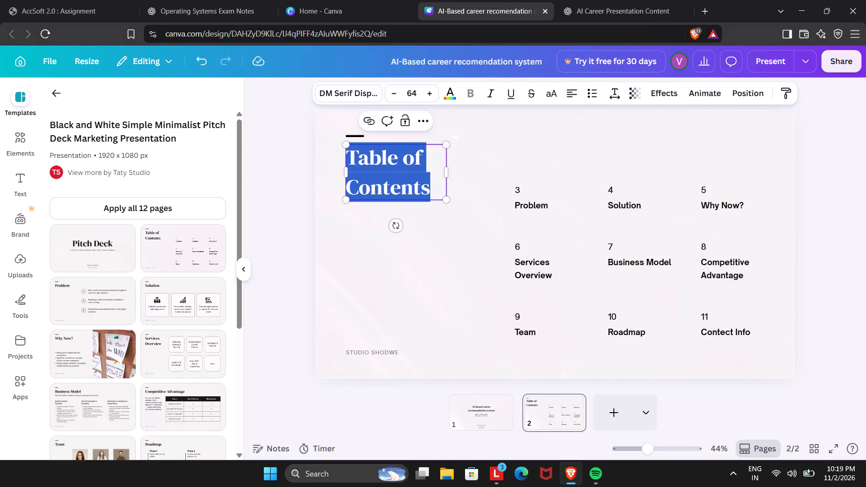
pyautogui.press('BackSpace')
pyautogui.write('index')
pyautogui.click(530, 226)
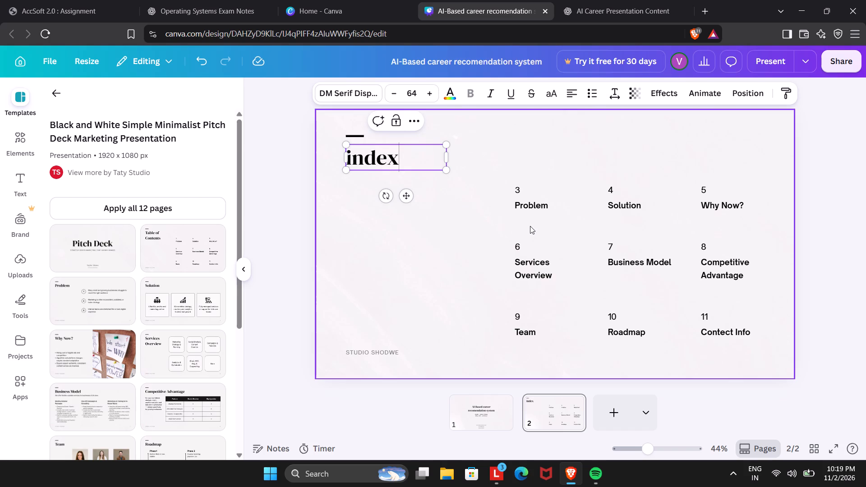
# Change the number above the "Problem" entry to 1.
pyautogui.click(531, 190)
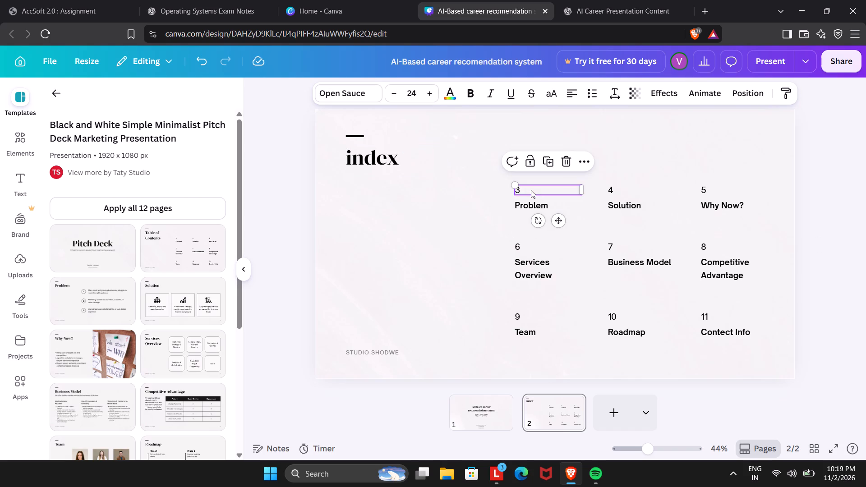
pyautogui.click(529, 193)
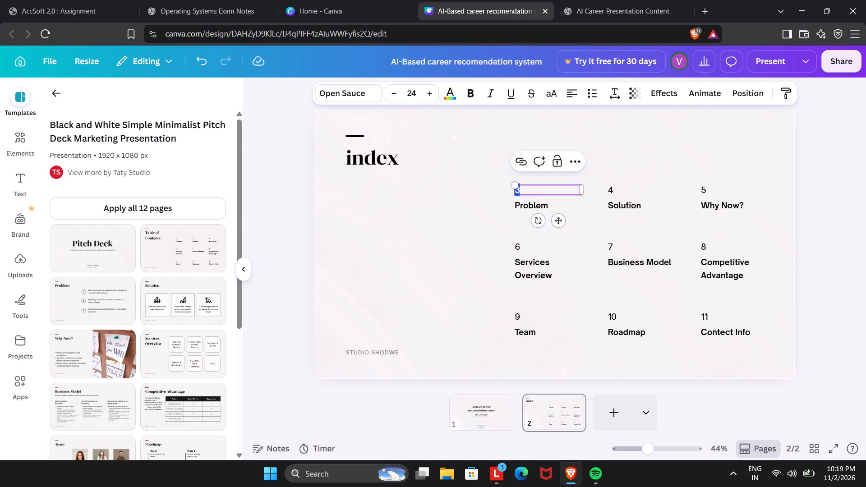
pyautogui.click(529, 193)
pyautogui.press('BackSpace')
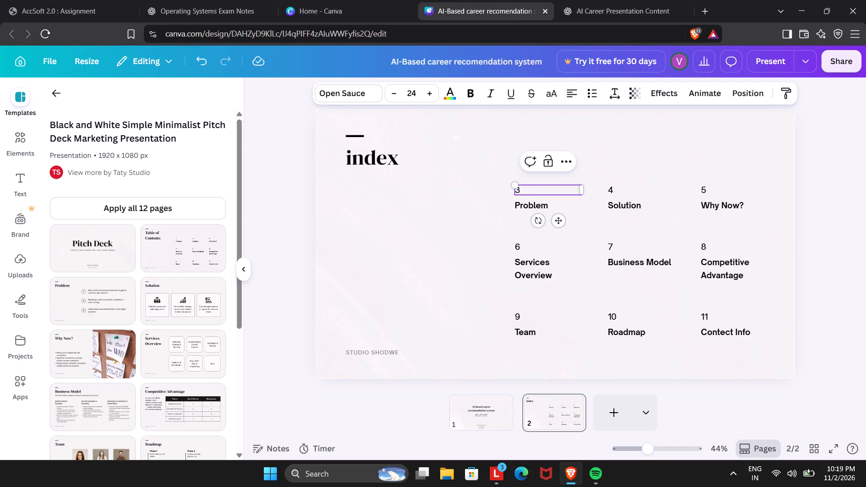
pyautogui.press('1')
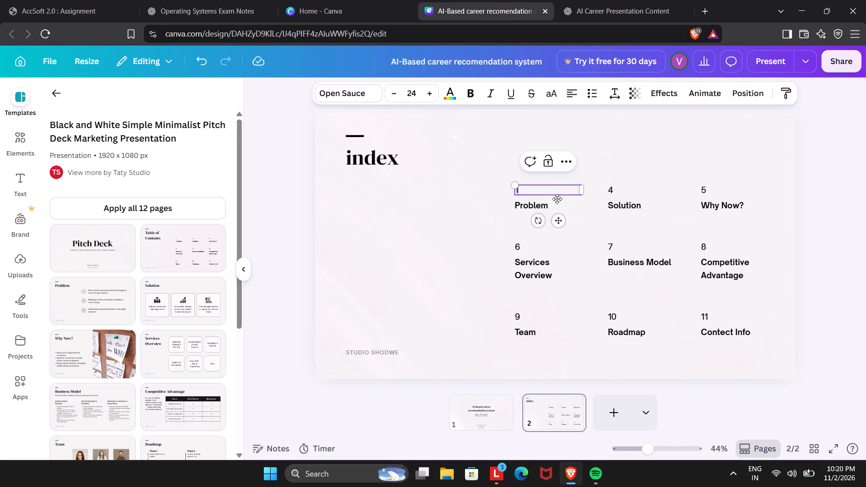
# Replace the "Problem" entry with "introduction", checking the index list in the ChatGPT conversation for the wording.
pyautogui.click(554, 206)
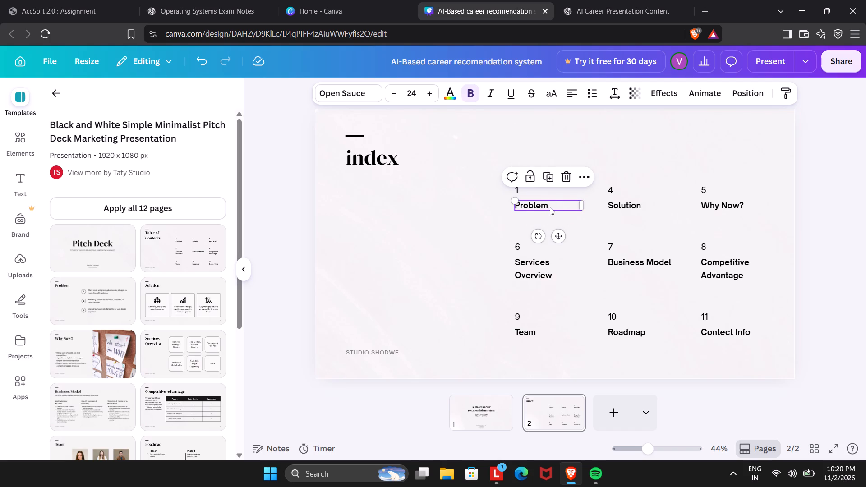
pyautogui.click(550, 207)
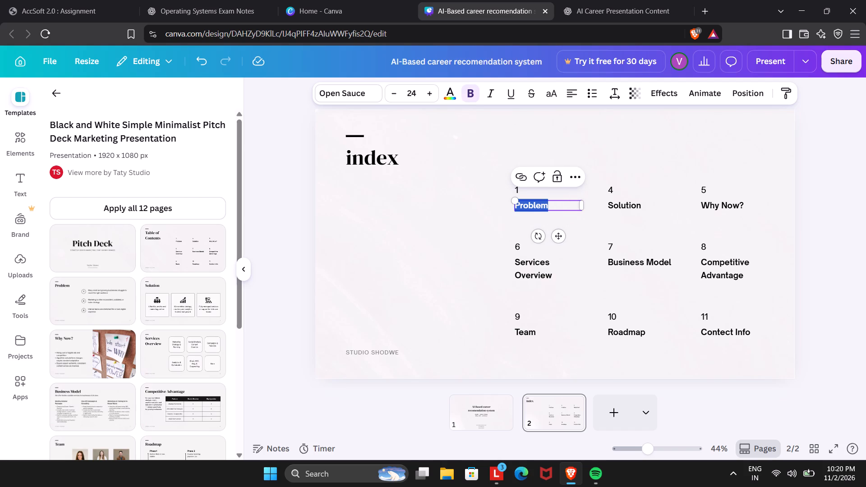
pyautogui.click(550, 207)
pyautogui.press('BackSpace')
pyautogui.press('BackSpace')
pyautogui.press('BackSpace')
pyautogui.press('BackSpace')
pyautogui.press('BackSpace')
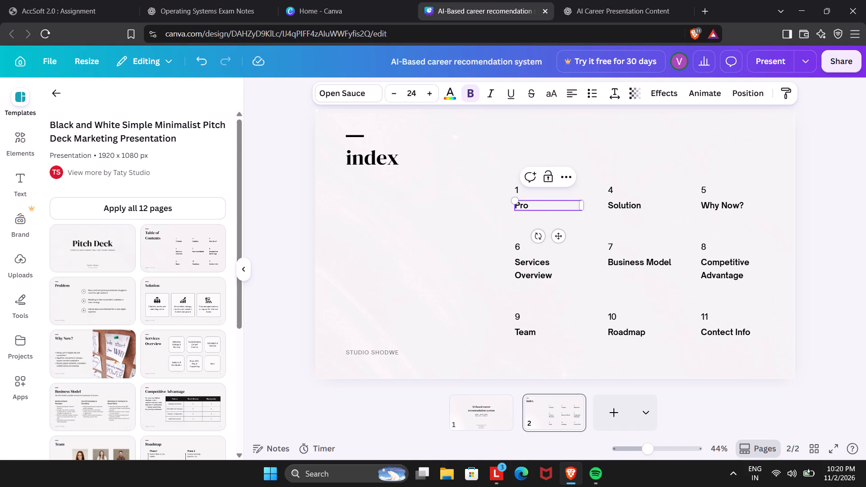
pyautogui.press('BackSpace')
pyautogui.press('BackSpace')
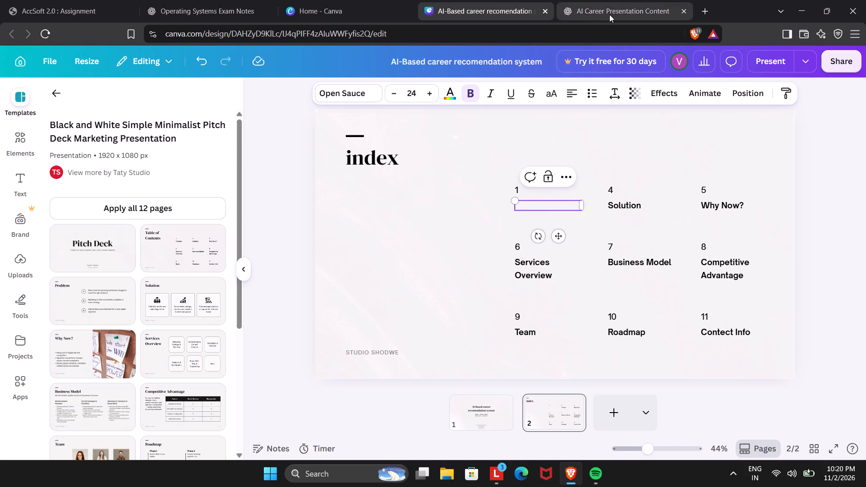
pyautogui.click(609, 14)
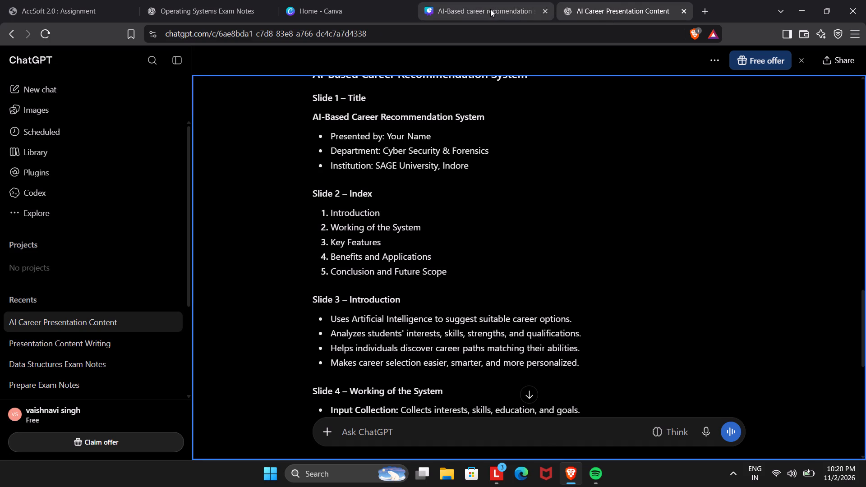
pyautogui.click(490, 9)
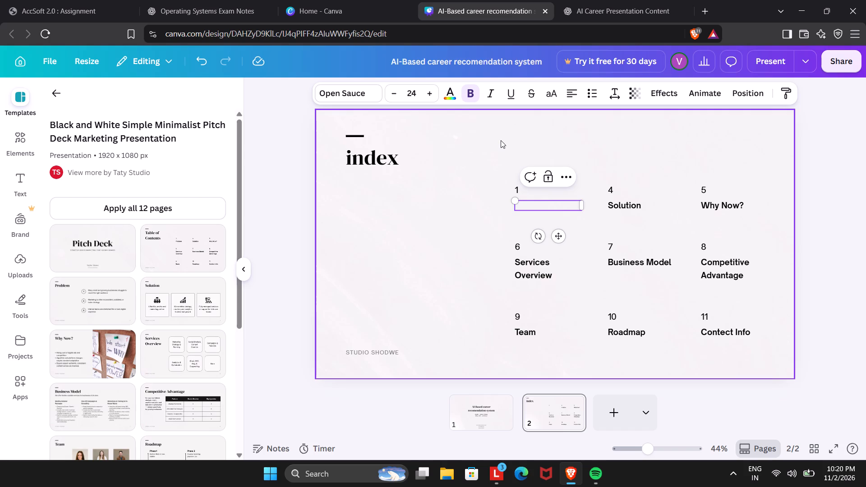
pyautogui.write('intro')
pyautogui.write('duction')
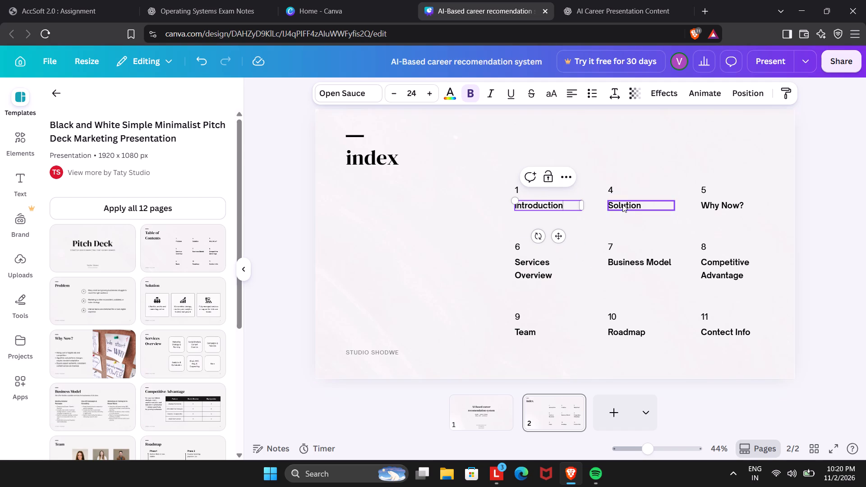
# Change the number above the "Solution" entry to 2.
pyautogui.click(619, 187)
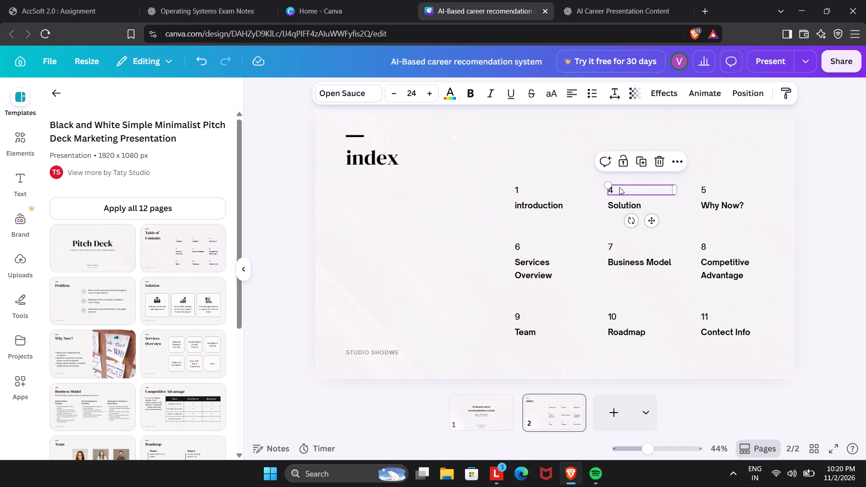
pyautogui.click(619, 187)
pyautogui.click(619, 187)
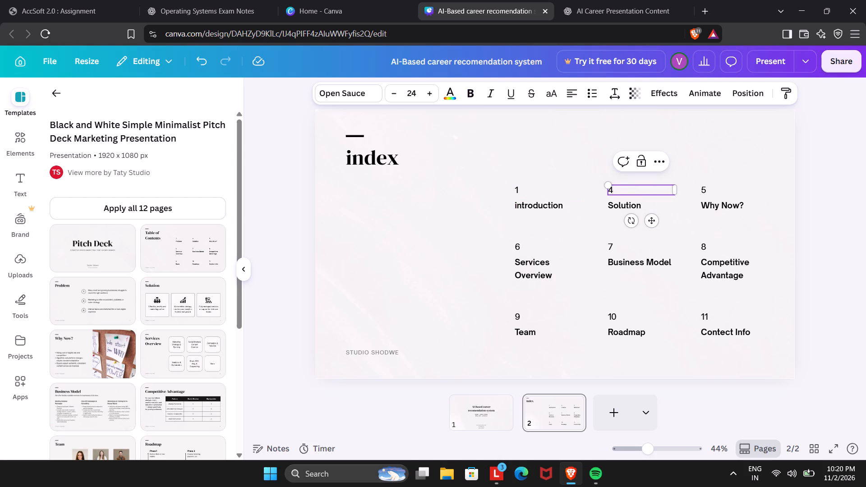
pyautogui.press('BackSpace')
pyautogui.press('2')
# Replace the "Solution" entry with "working of the system", checking the index list in the ChatGPT conversation for the wording.
pyautogui.click(649, 202)
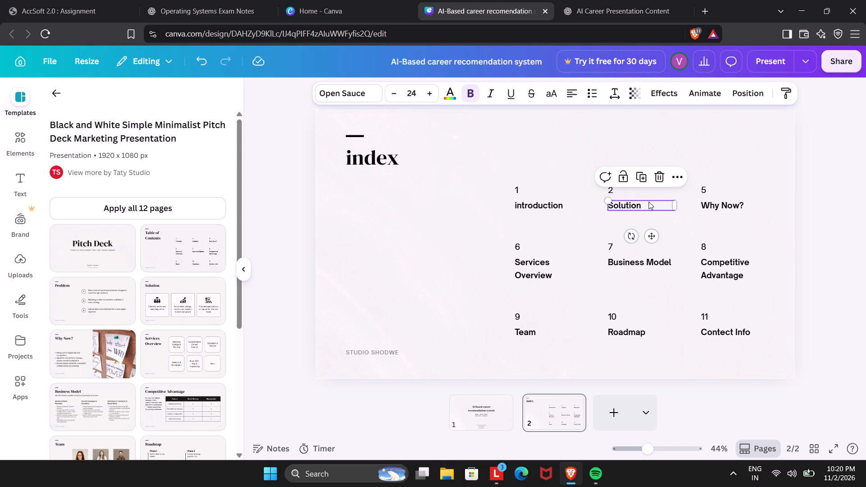
pyautogui.click(642, 205)
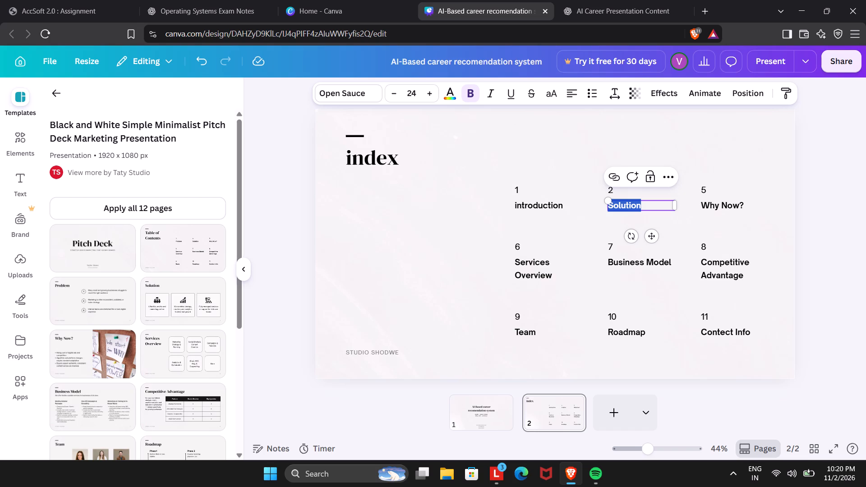
pyautogui.click(642, 205)
pyautogui.press('BackSpace')
pyautogui.press('BackSpace')
pyautogui.press('BackSpace')
pyautogui.press('BackSpace')
pyautogui.press('BackSpace')
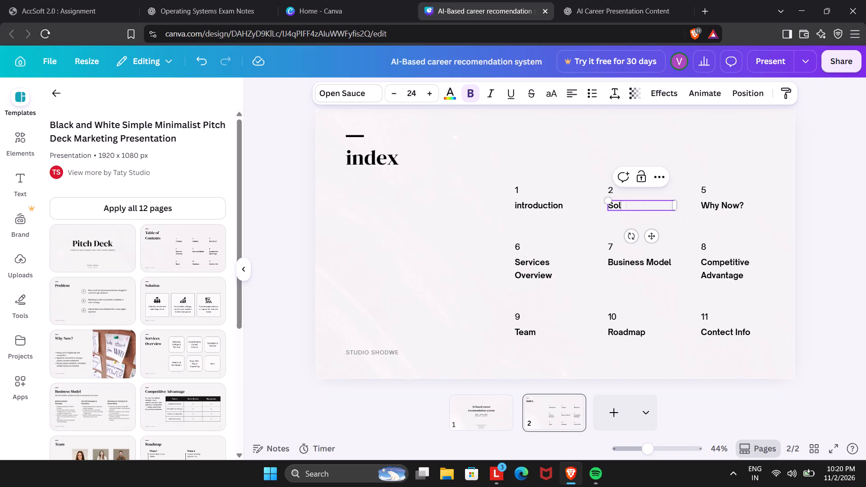
pyautogui.press('BackSpace')
pyautogui.press('BackSpace')
pyautogui.press('BackSpace')
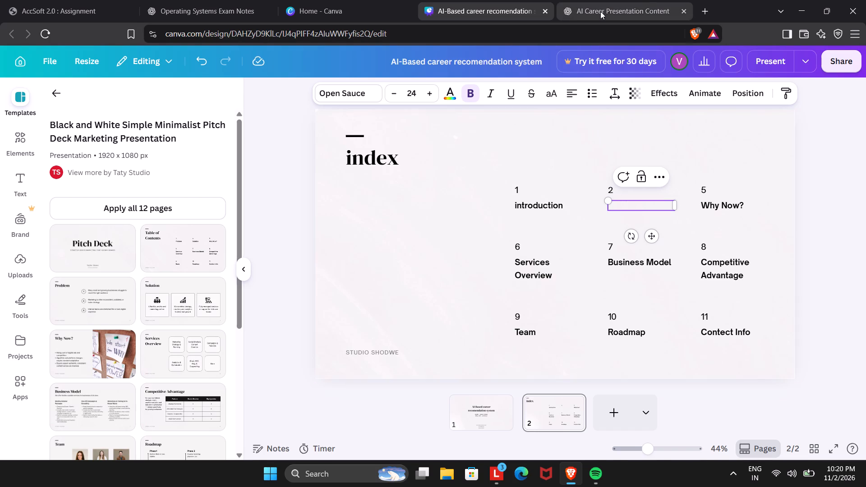
pyautogui.click(600, 11)
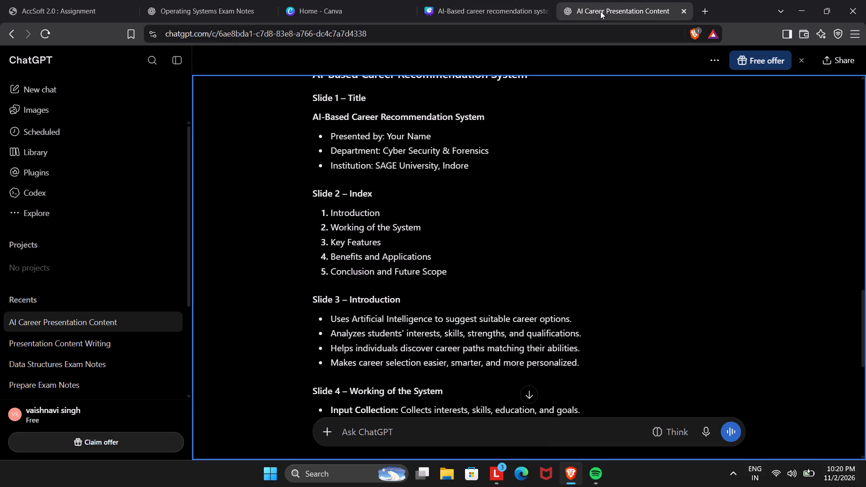
pyautogui.click(464, 9)
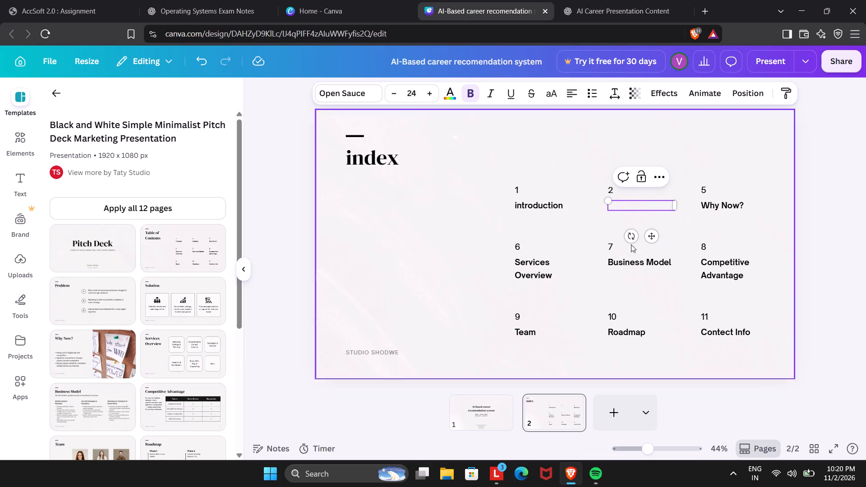
pyautogui.click(624, 206)
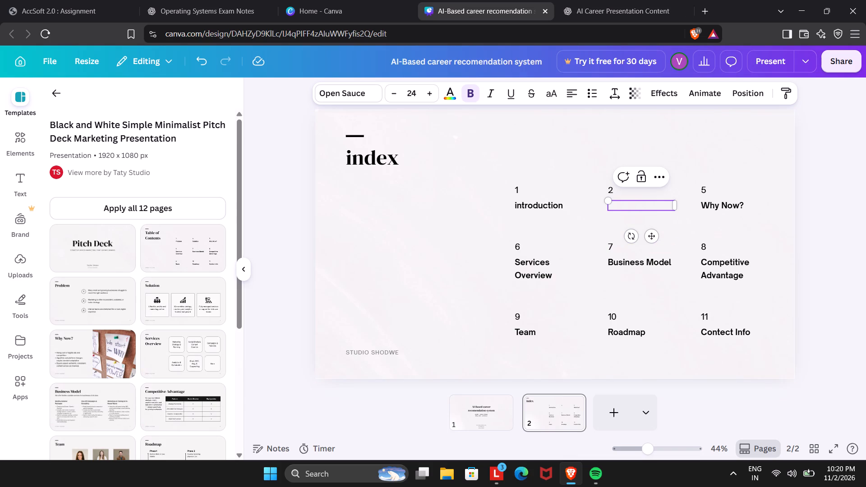
pyautogui.click(631, 204)
pyautogui.press('w')
pyautogui.write('orking of the system')
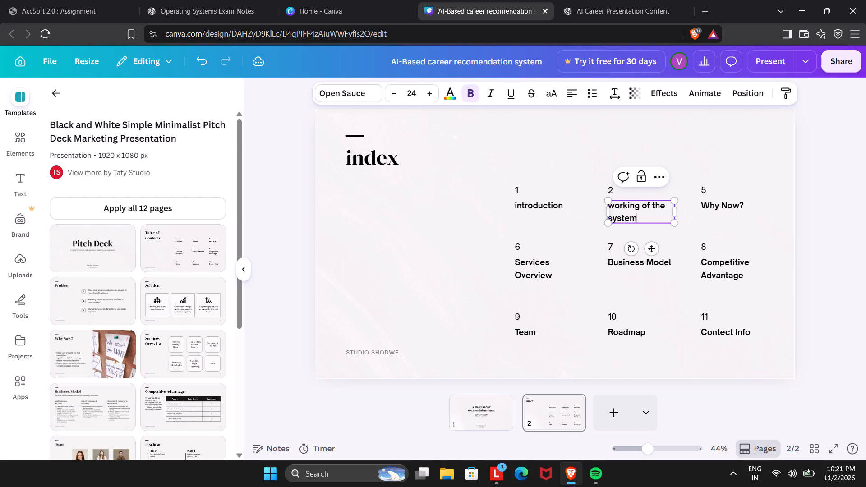
# Reduce the font size of the "working of the system" index entry to 22.
pyautogui.click(395, 98)
pyautogui.click(395, 98)
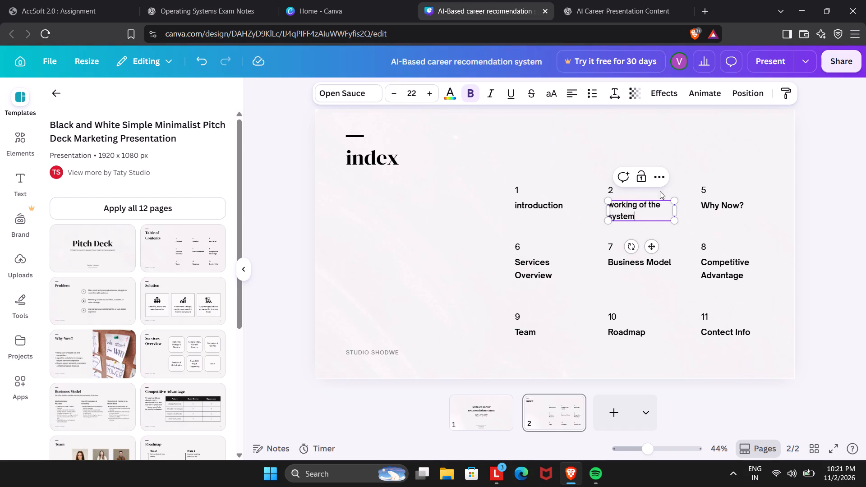
# Change the number above the "Why Now?" entry to 3.
pyautogui.click(706, 192)
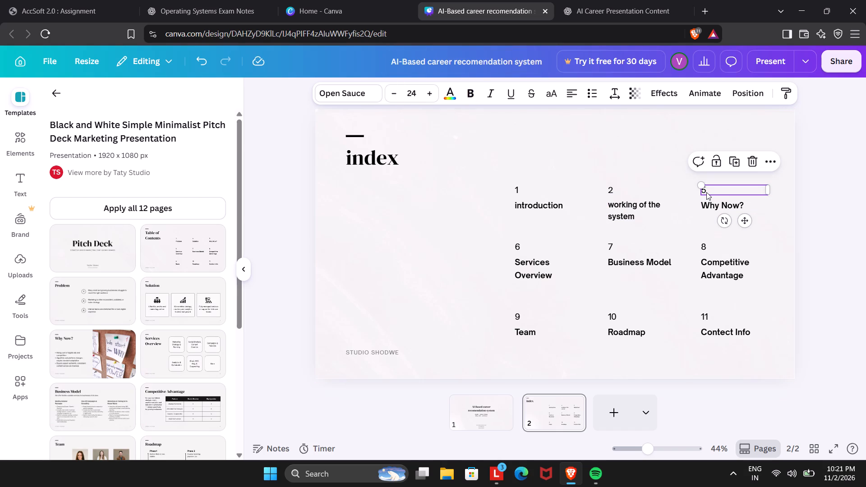
pyautogui.click(710, 189)
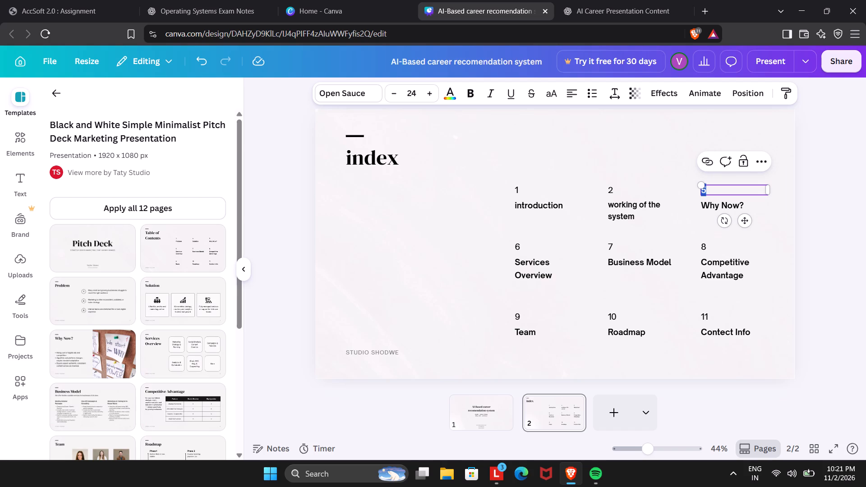
pyautogui.click(710, 189)
pyautogui.press('BackSpace')
pyautogui.press('3')
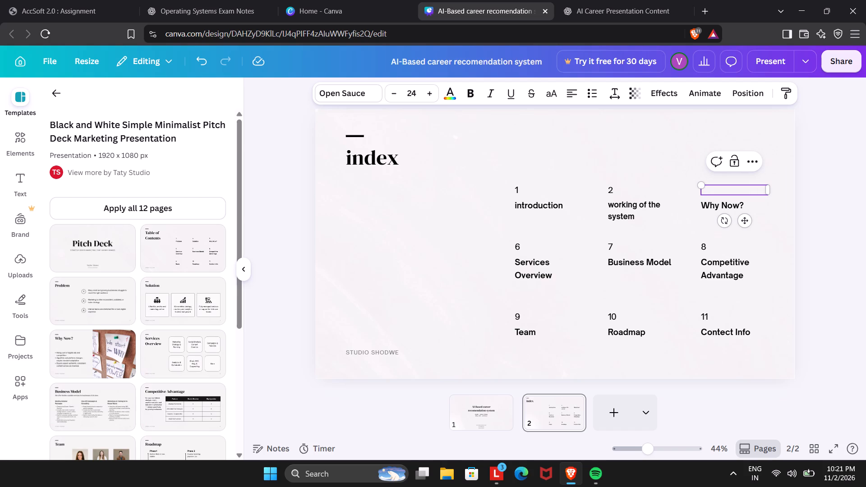
pyautogui.click(748, 208)
pyautogui.click(744, 202)
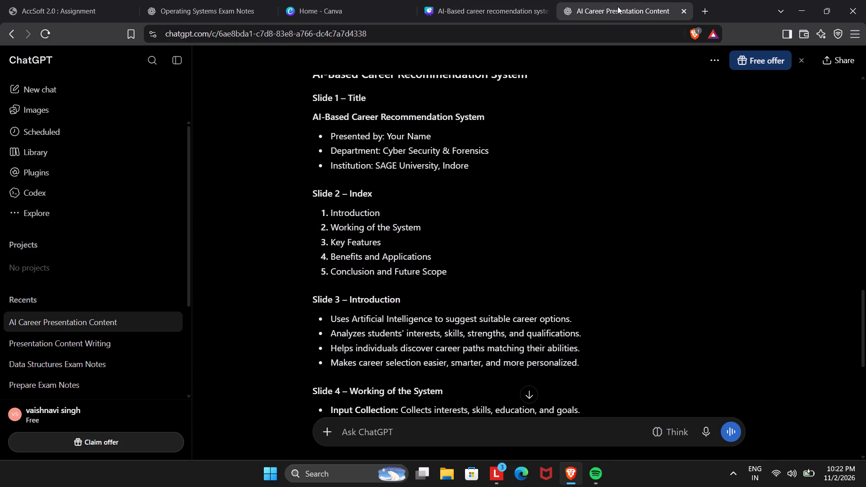
pyautogui.click(480, 12)
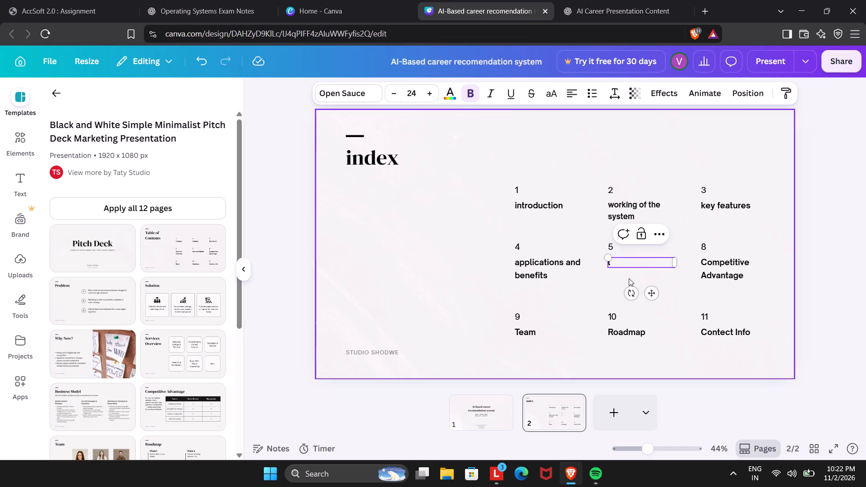
pyautogui.click(616, 264)
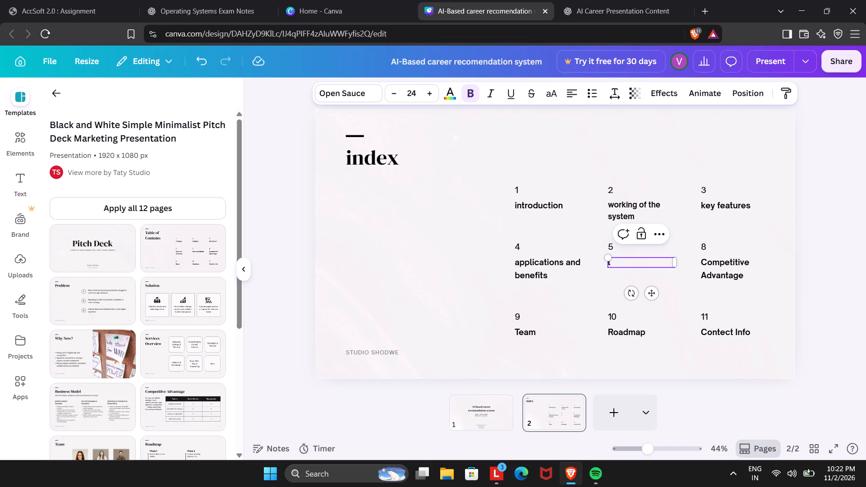
pyautogui.press('BackSpace')
pyautogui.write('conclusion and futu')
pyautogui.scroll(1, 616, 264)
pyautogui.press('r')
pyautogui.write('e scope')
# Delete the unused "Competitive Advantage" entry and the number 8 above it from the index slide.
pyautogui.click(721, 268)
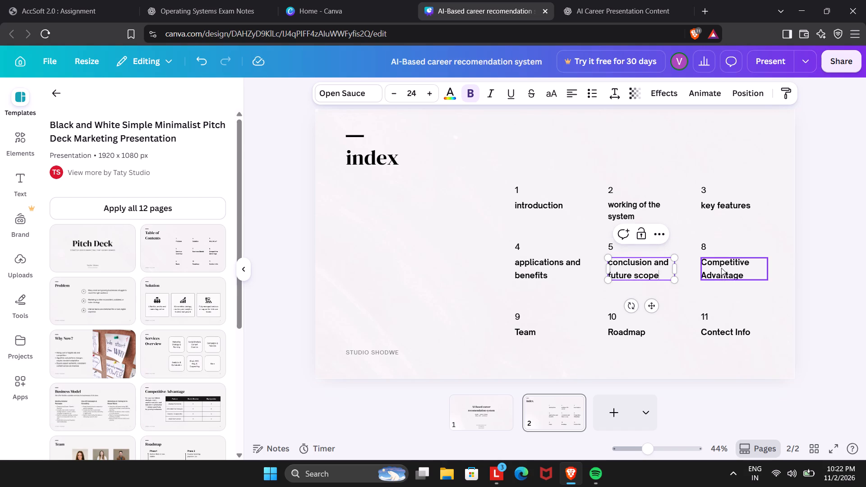
pyautogui.click(750, 237)
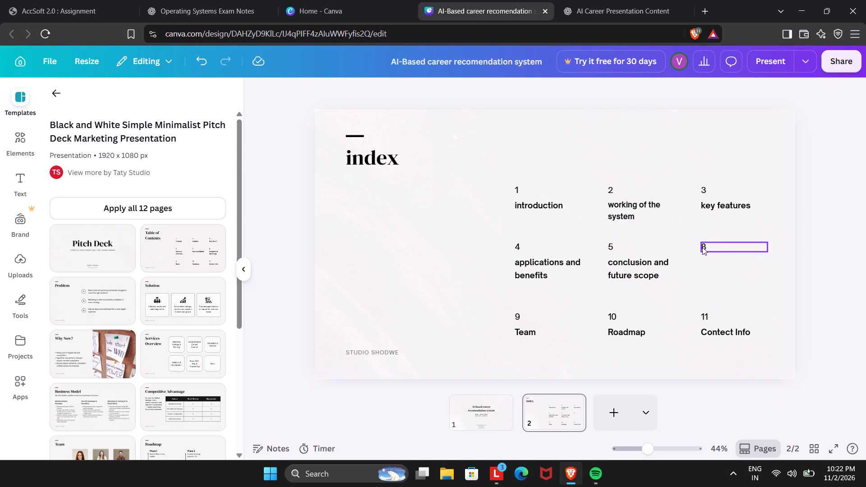
pyautogui.click(702, 247)
pyautogui.click(753, 223)
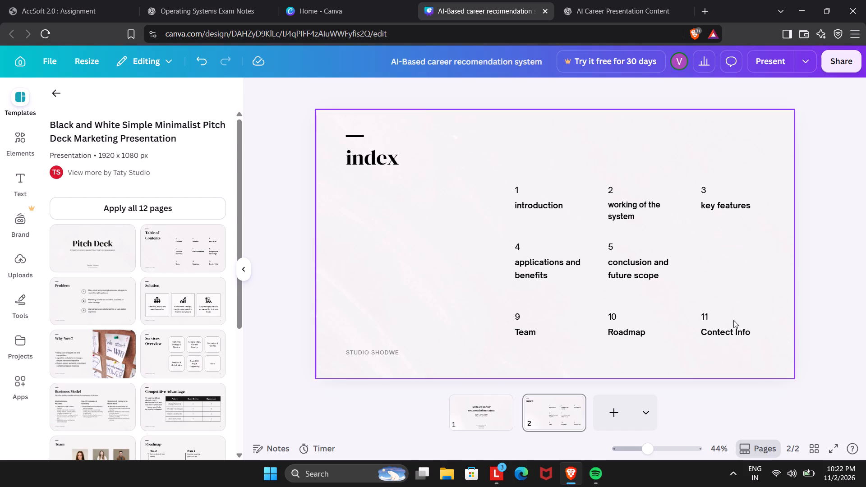
# Delete the unused "Contect Info", "Roadmap" and "Team" entries and their numbers 11, 10 and 9 from the index slide.
pyautogui.click(728, 334)
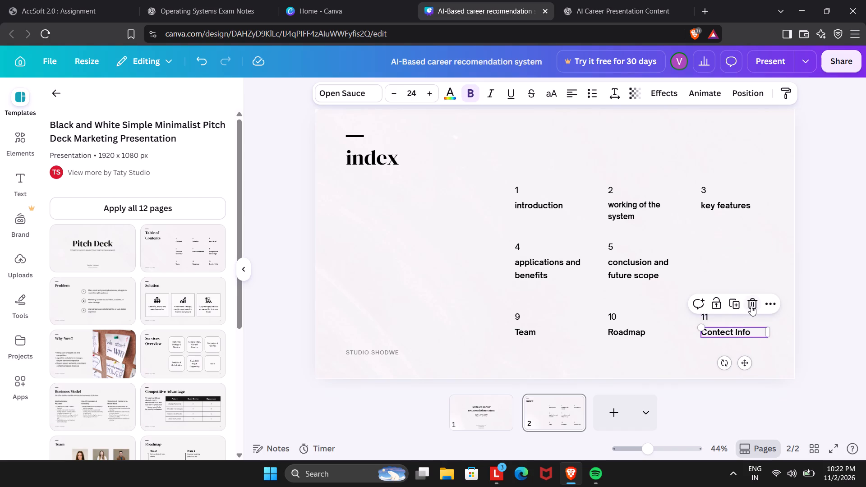
pyautogui.click(751, 306)
pyautogui.click(707, 318)
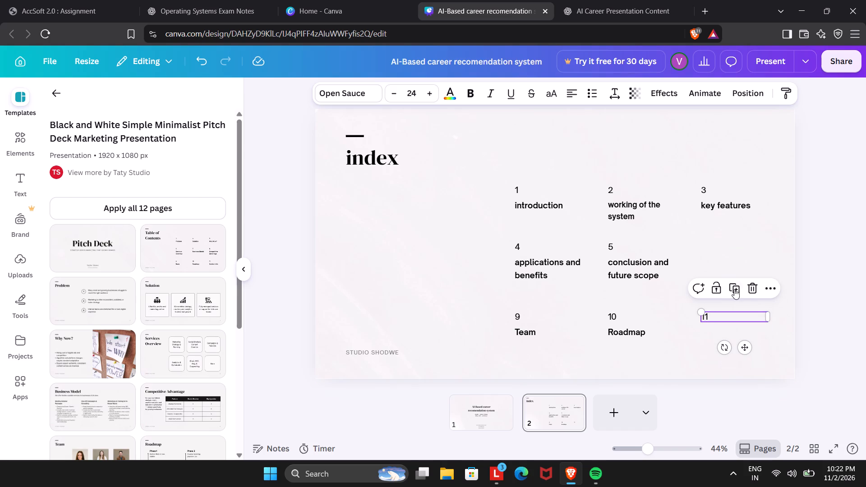
pyautogui.click(747, 287)
pyautogui.click(646, 325)
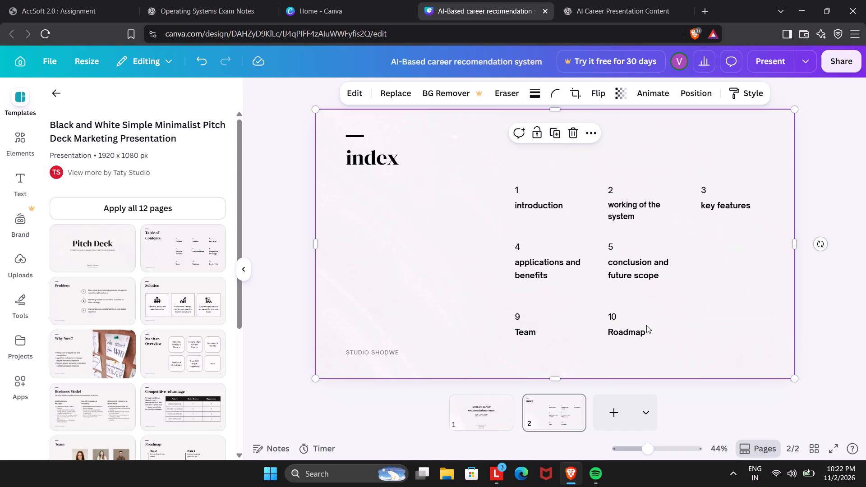
pyautogui.click(623, 320)
pyautogui.click(658, 292)
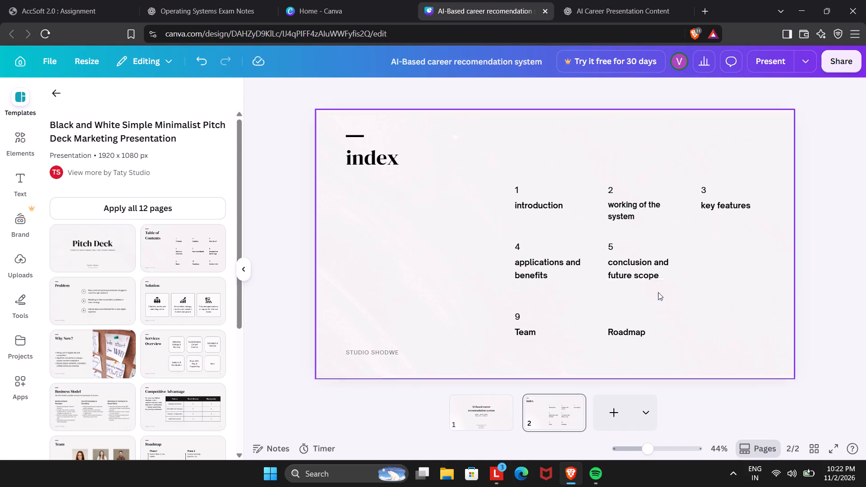
pyautogui.click(635, 333)
pyautogui.click(654, 307)
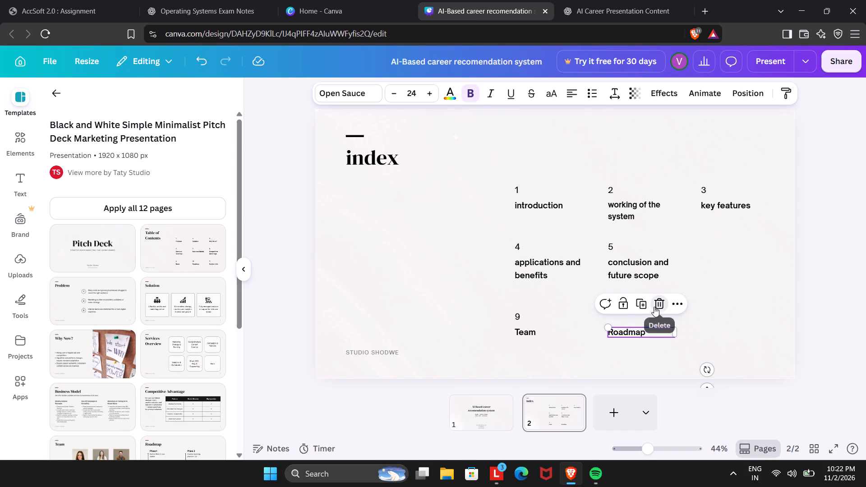
pyautogui.click(548, 333)
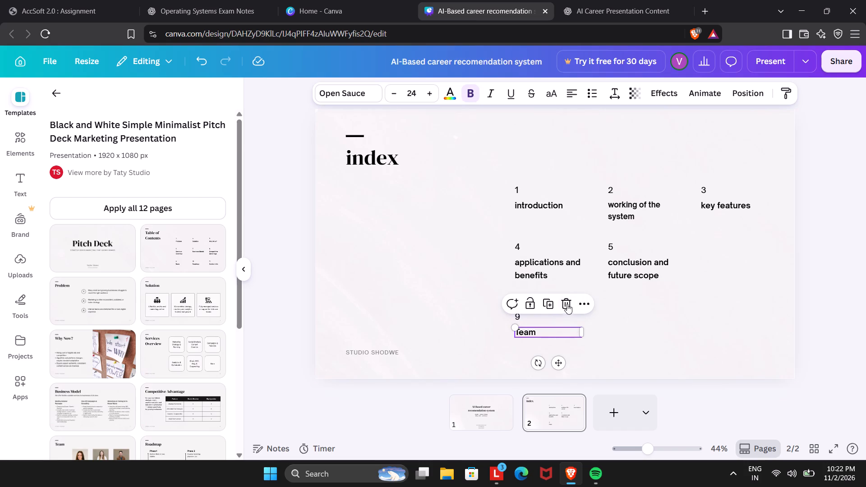
pyautogui.click(564, 305)
pyautogui.click(535, 321)
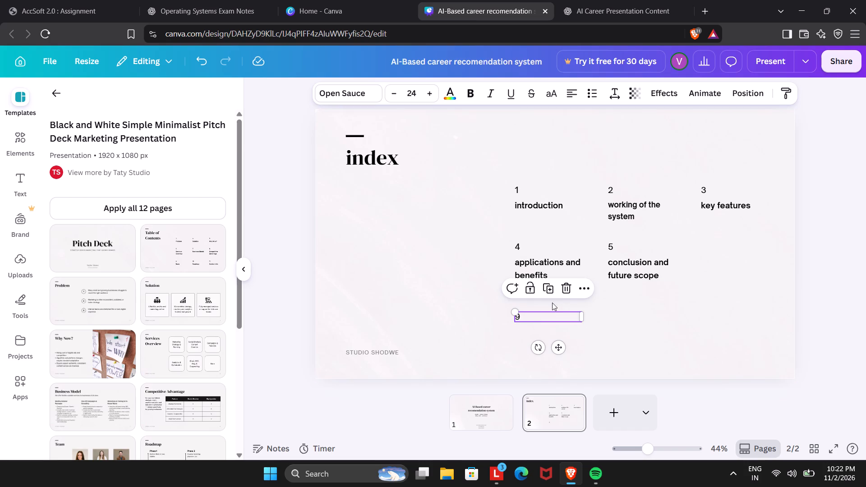
pyautogui.click(566, 295)
# Delete the "STUDIO SHODWE" footer text from the index slide.
pyautogui.click(398, 353)
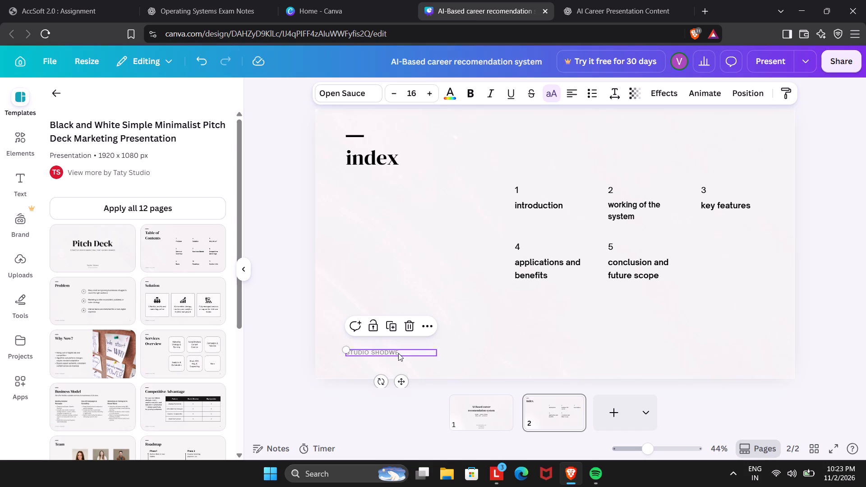
pyautogui.click(409, 332)
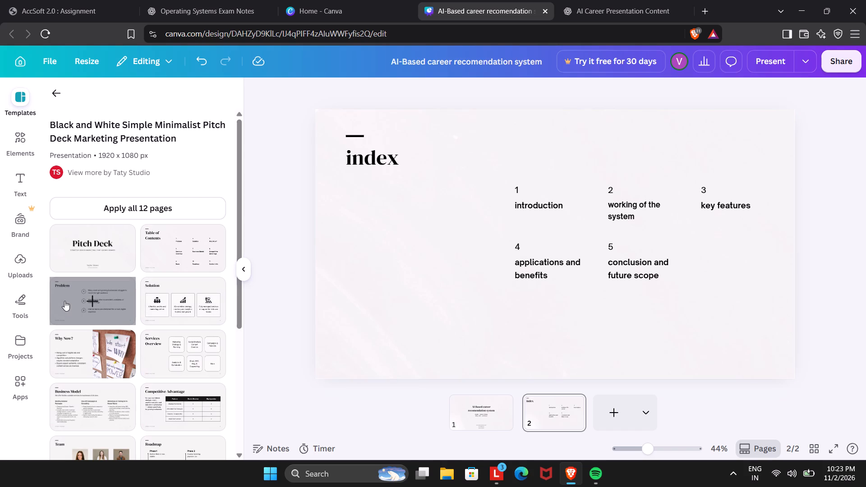
# Add the template's "Problem" layout to the presentation as a new page after the index slide.
pyautogui.click(59, 343)
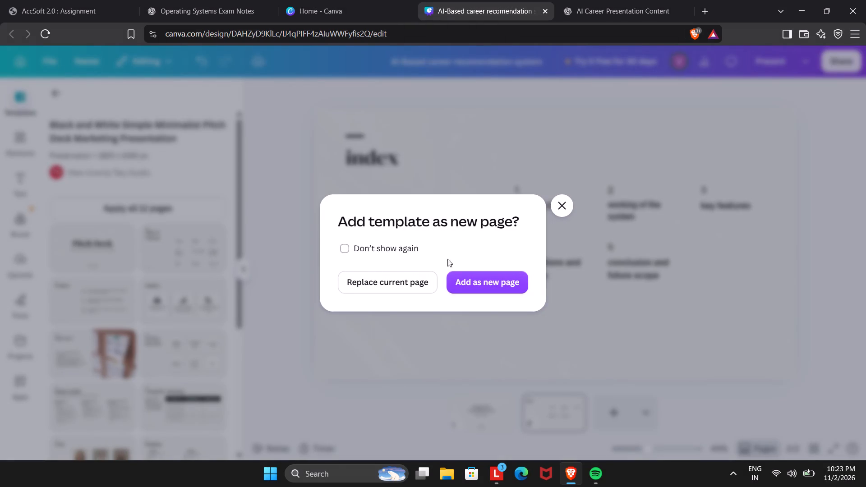
pyautogui.click(558, 205)
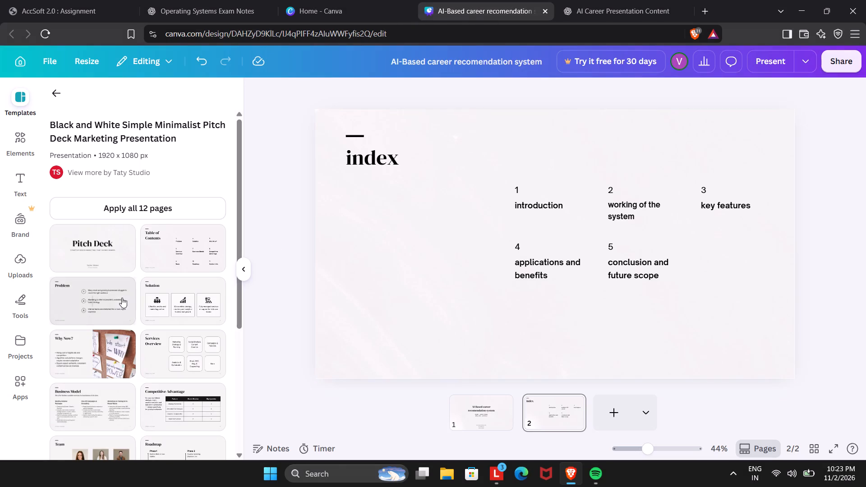
pyautogui.click(91, 294)
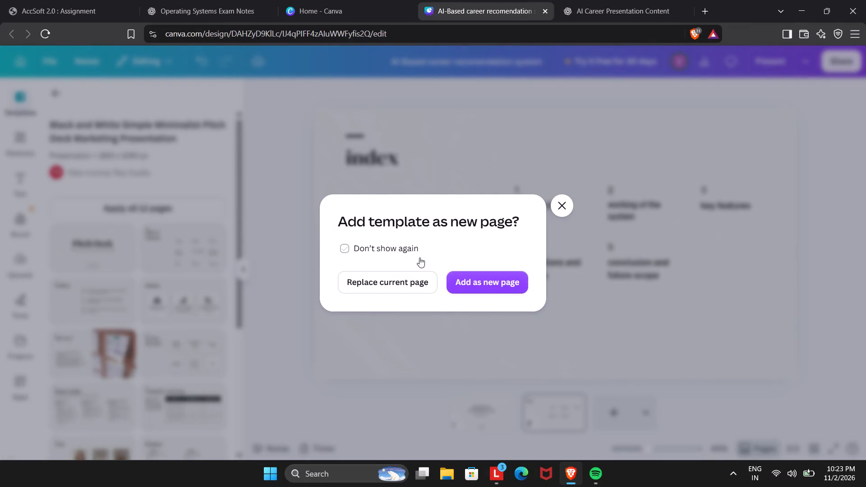
pyautogui.click(506, 289)
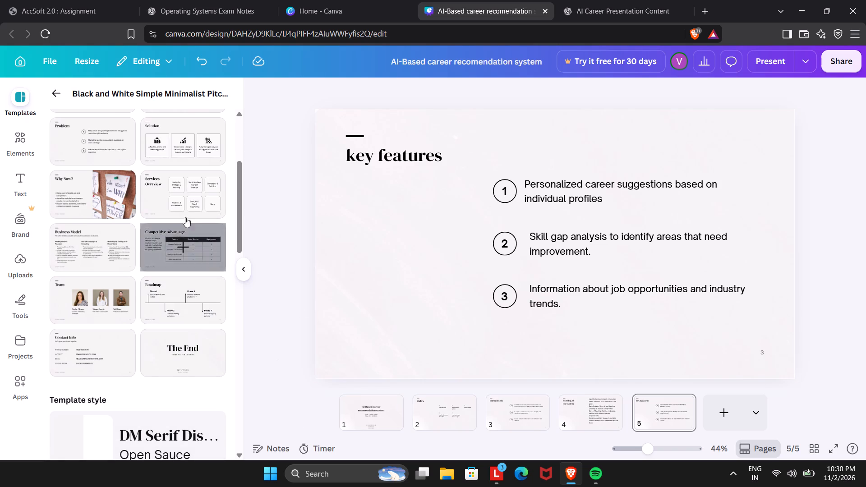
pyautogui.scroll(3, 93, 256)
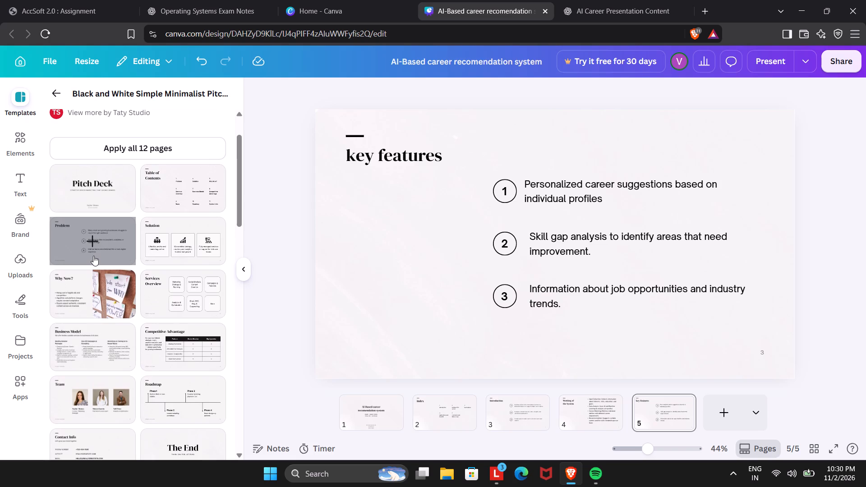
pyautogui.click(93, 256)
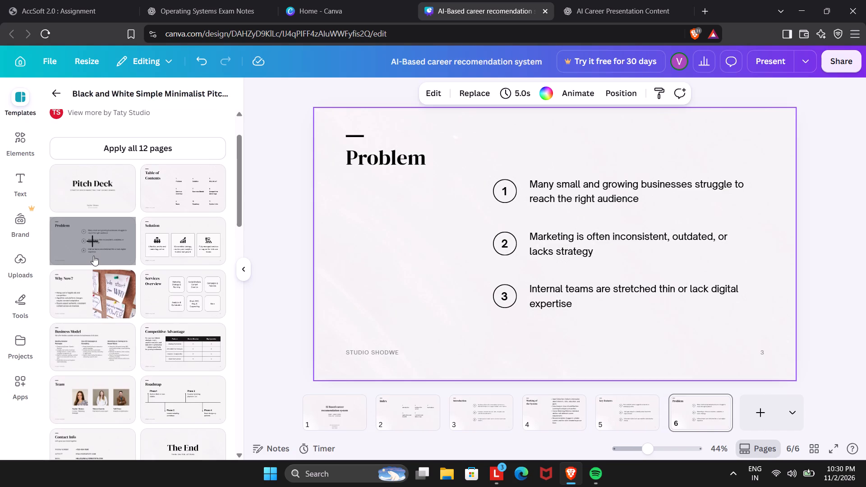
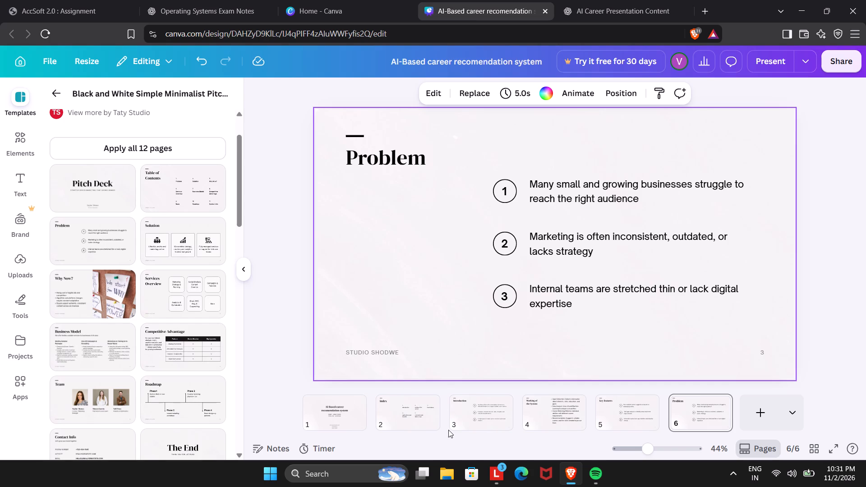
# Review the index and the filled slides 2 to 5, ending on the new "Problem" slide 6.
pyautogui.click(405, 415)
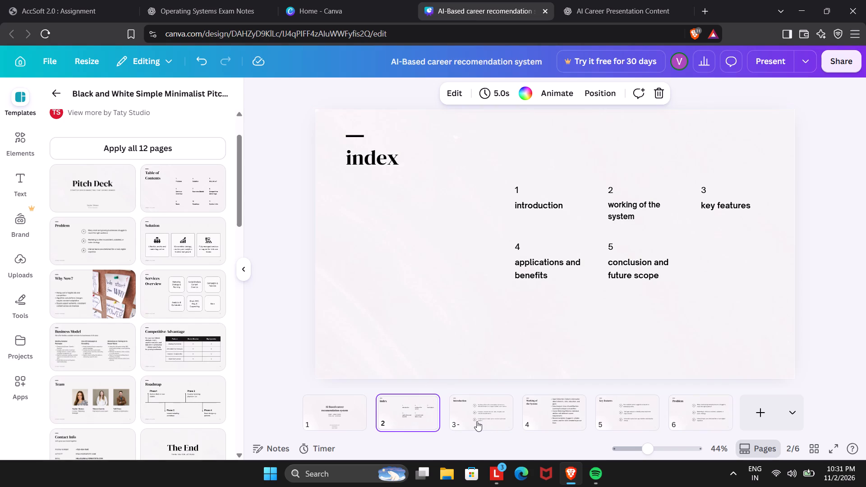
pyautogui.click(477, 421)
pyautogui.click(582, 427)
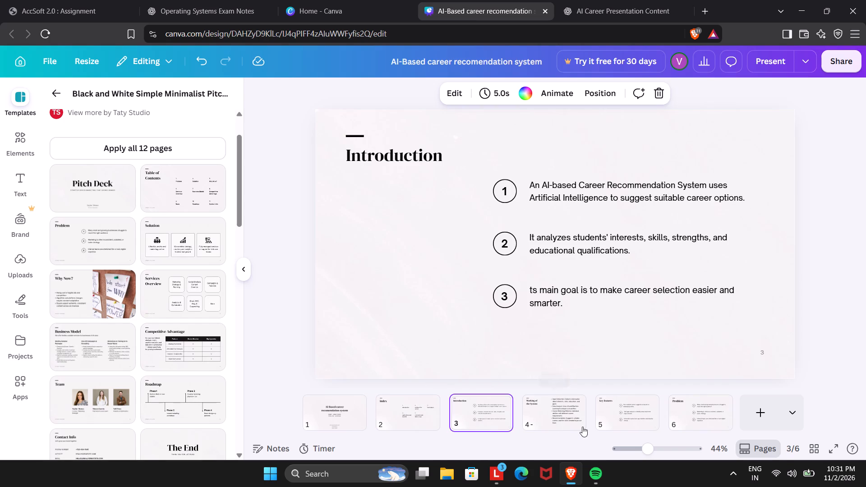
pyautogui.click(612, 421)
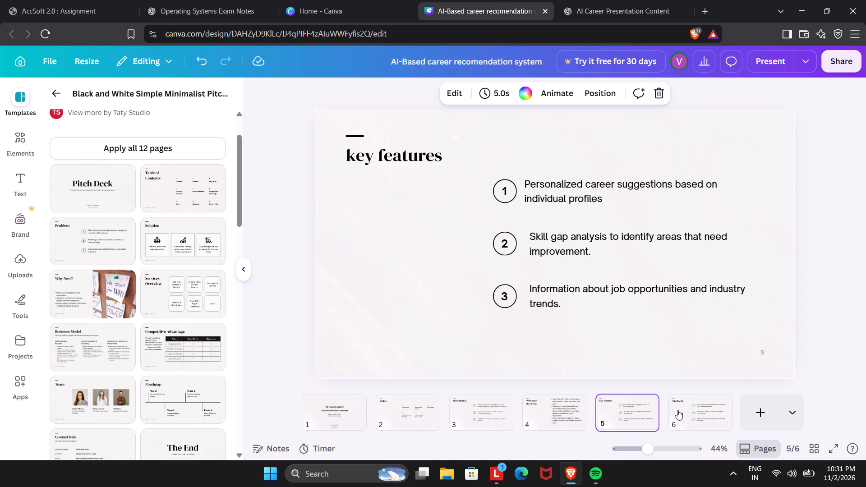
pyautogui.click(677, 410)
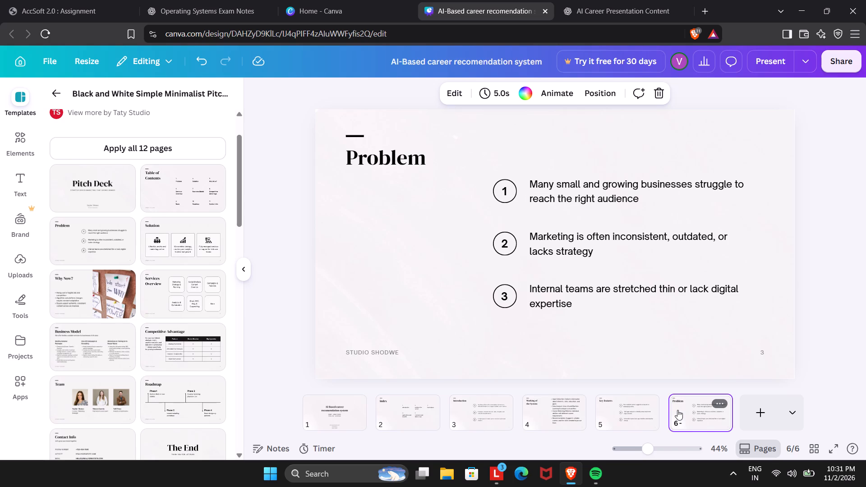
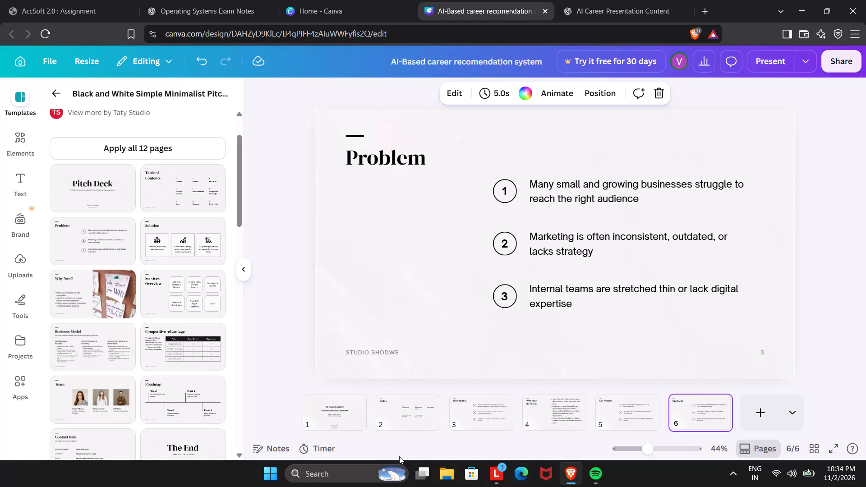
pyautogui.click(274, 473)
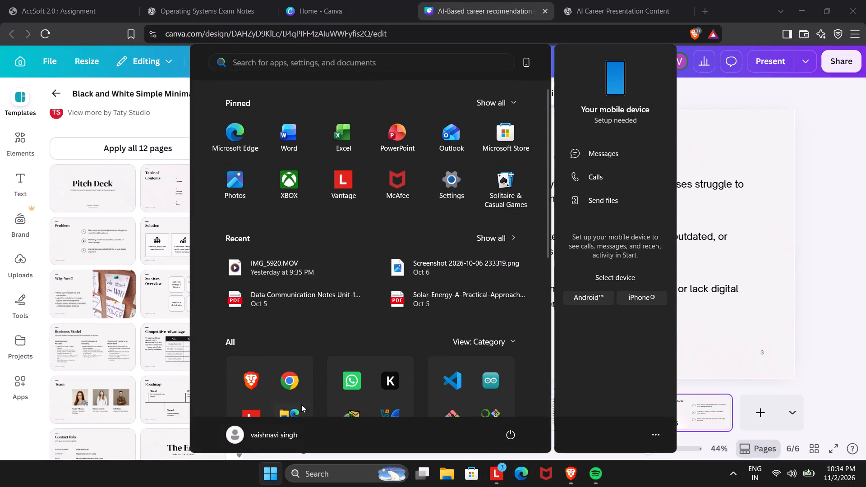
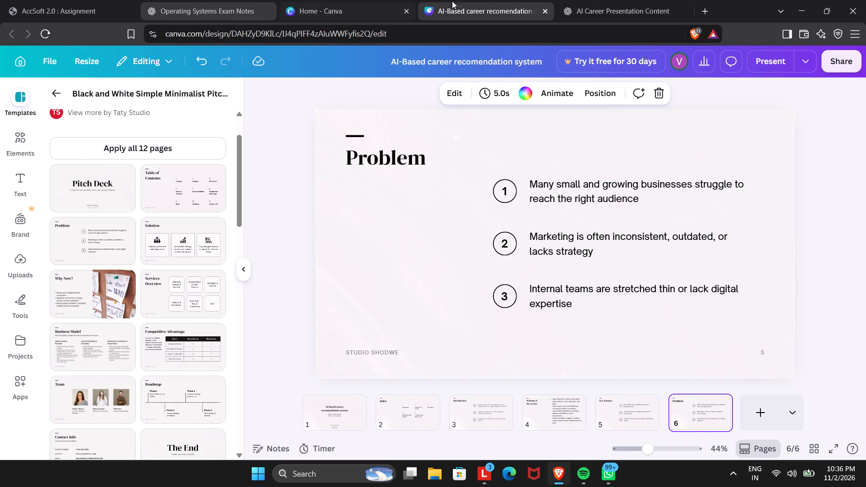
# Return to slide 5, "Key Features", to review it.
pyautogui.click(614, 413)
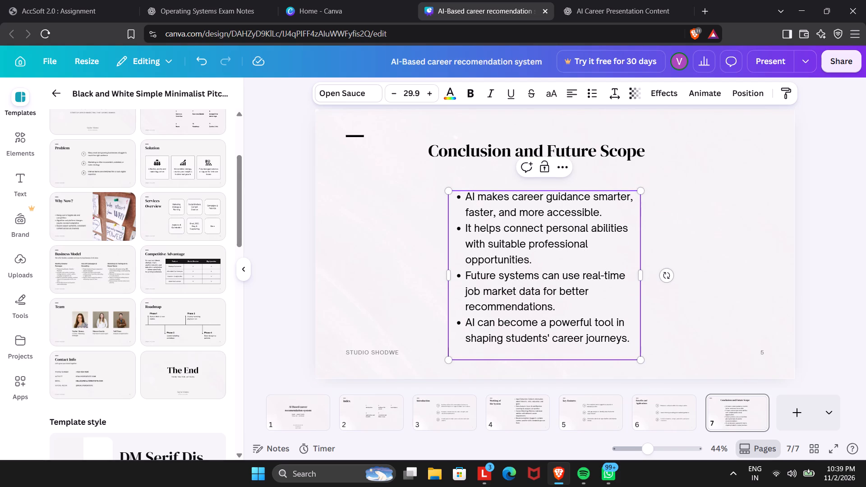
pyautogui.moveTo(637, 358); pyautogui.dragTo(629, 301)
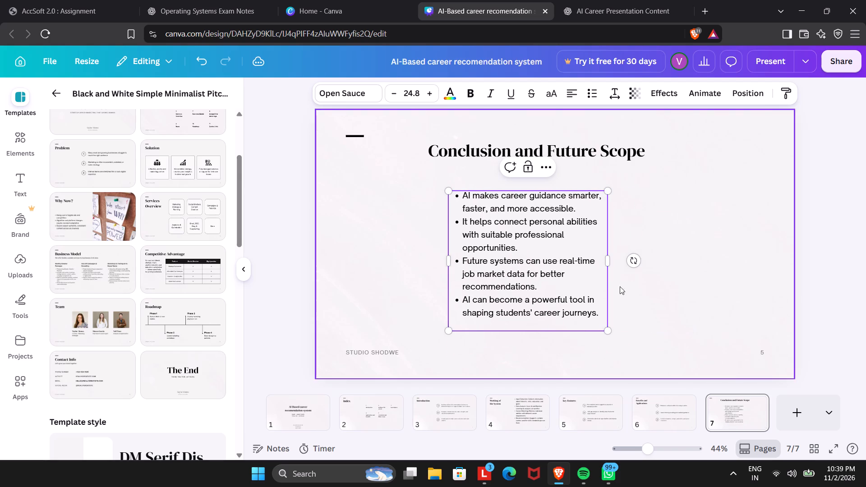
pyautogui.moveTo(613, 273); pyautogui.dragTo(684, 266)
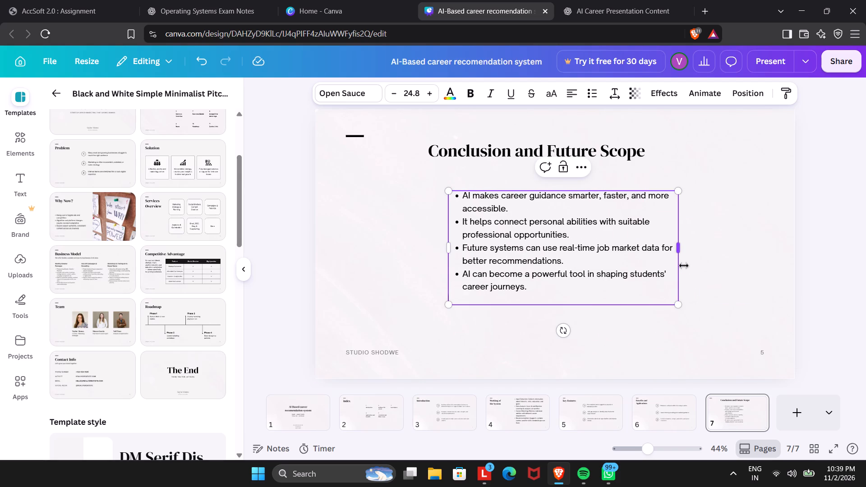
pyautogui.moveTo(507, 219); pyautogui.dragTo(503, 212)
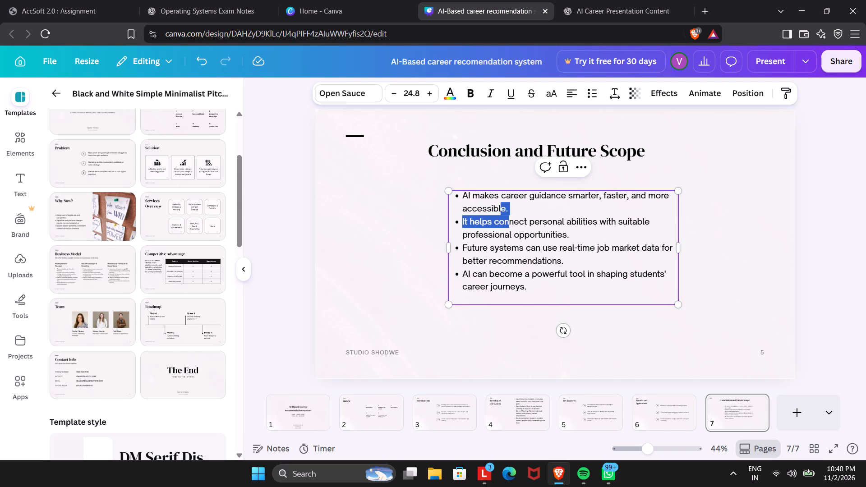
pyautogui.moveTo(503, 212); pyautogui.dragTo(509, 212)
pyautogui.click(531, 206)
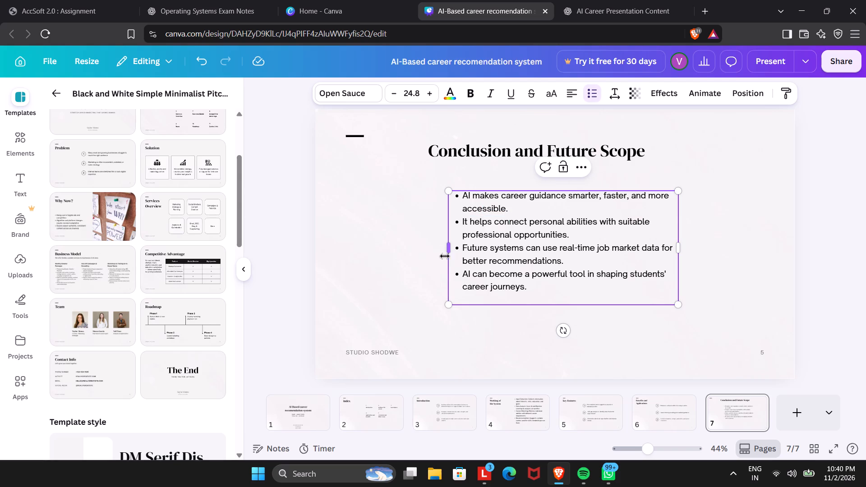
pyautogui.moveTo(447, 255); pyautogui.dragTo(416, 255)
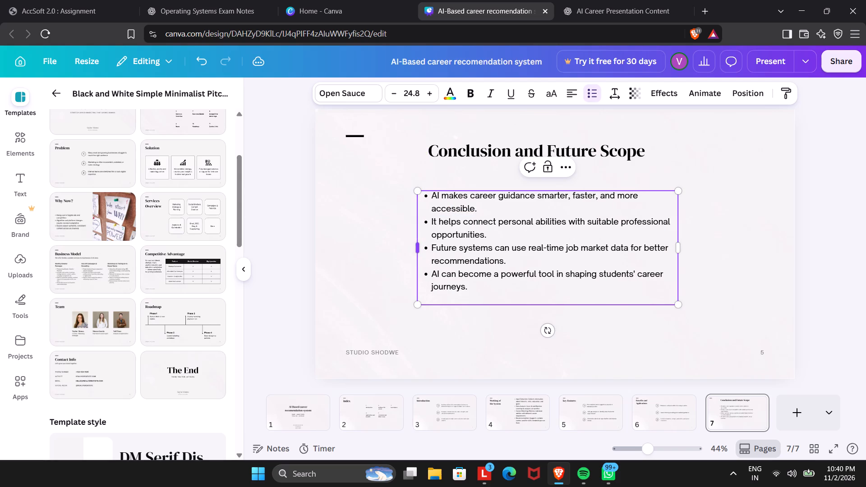
pyautogui.click(723, 180)
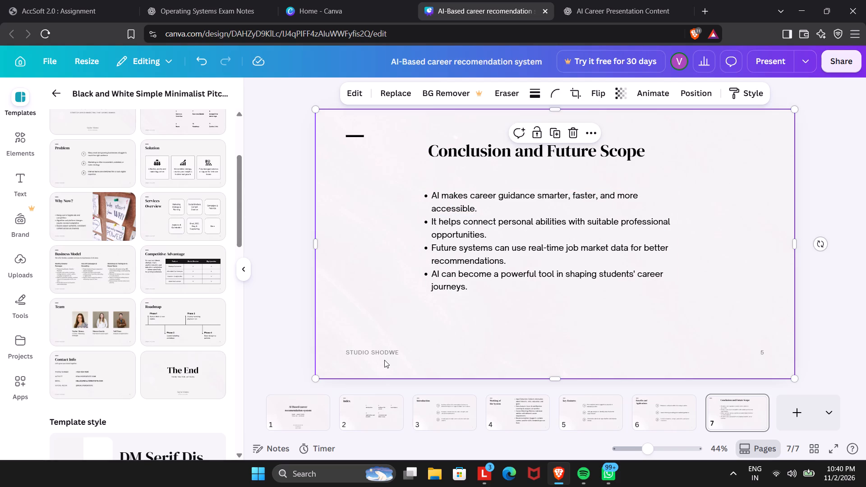
# Delete the "STUDIO SHODWE" footer text from slide 7.
pyautogui.click(386, 354)
pyautogui.click(410, 326)
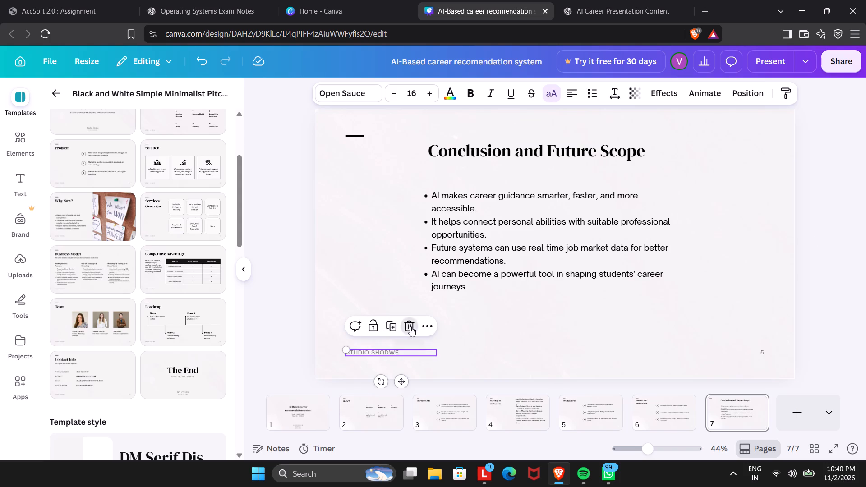
# Add the template's "The End" page as slide 8.
pyautogui.click(204, 377)
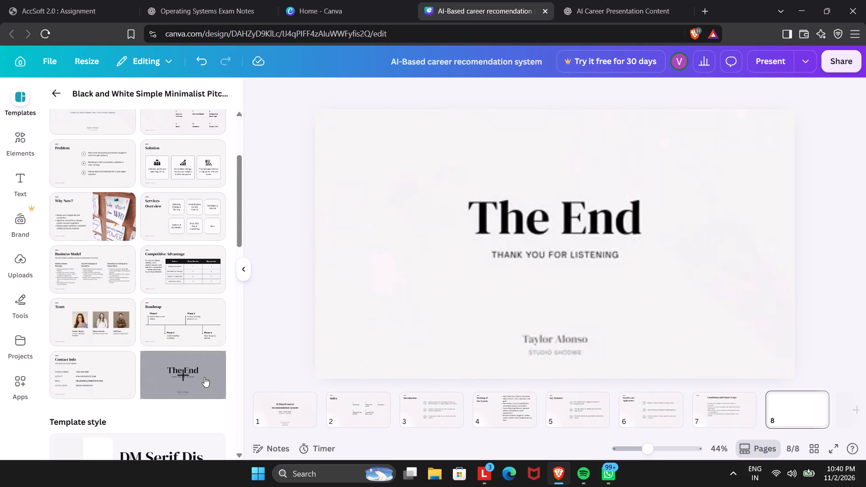
pyautogui.click(582, 297)
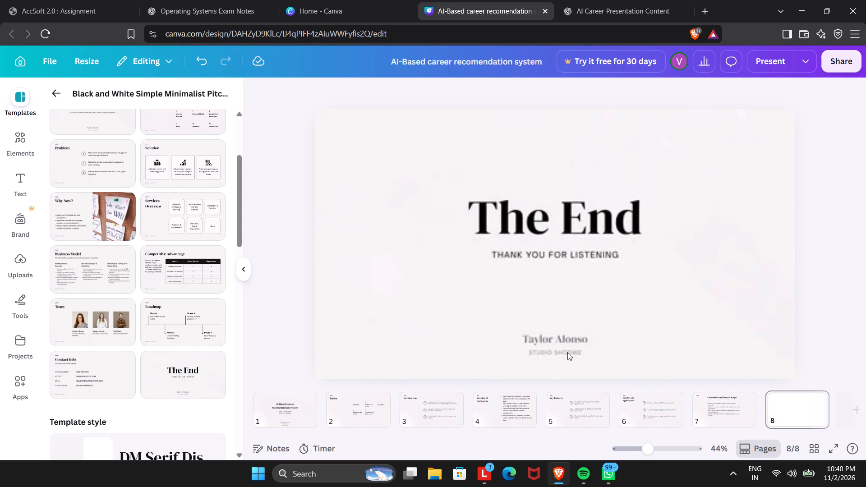
# Delete the "STUDIO SHODWE" text at the bottom of slide 8.
pyautogui.doubleClick(567, 352)
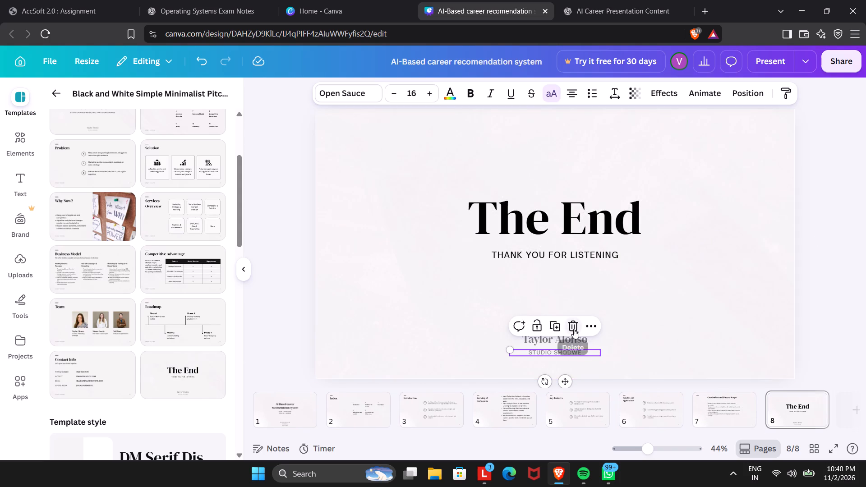
pyautogui.click(574, 329)
# Replace the placeholder presenter name on slide 8 with the student's name, capitalising both the first name and surname.
pyautogui.click(578, 342)
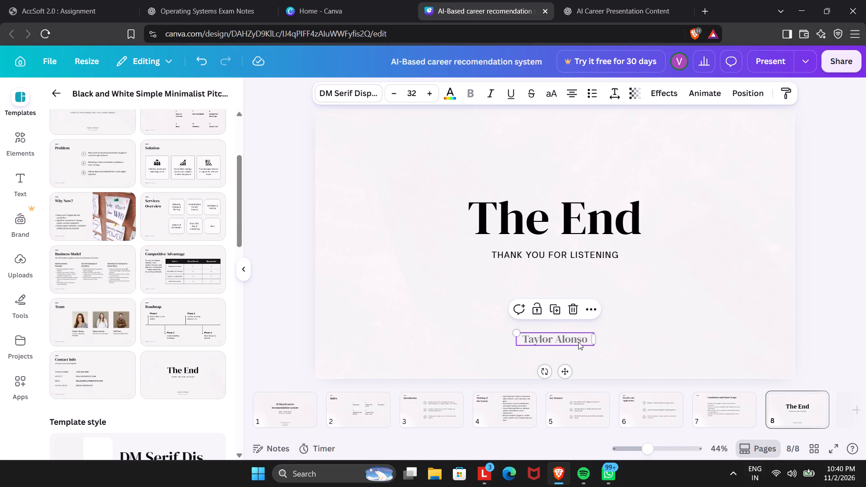
pyautogui.click(578, 342)
pyautogui.click(587, 341)
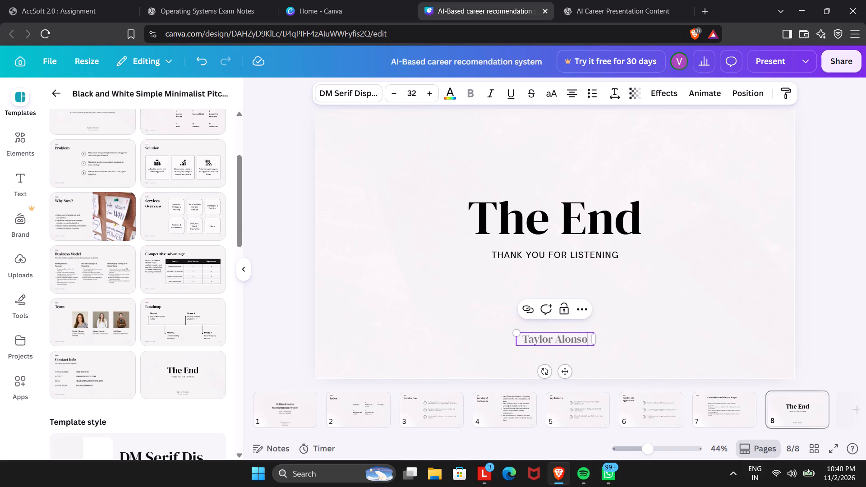
pyautogui.press('BackSpace')
pyautogui.press('BackSpace')
pyautogui.press('BackSpace')
pyautogui.press('BackSpace')
pyautogui.press('BackSpace')
pyautogui.press('BackSpace')
pyautogui.press('BackSpace')
pyautogui.press('BackSpace')
pyautogui.press('BackSpace')
pyautogui.press('BackSpace')
pyautogui.press('BackSpace')
pyautogui.press('BackSpace')
pyautogui.press('BackSpace')
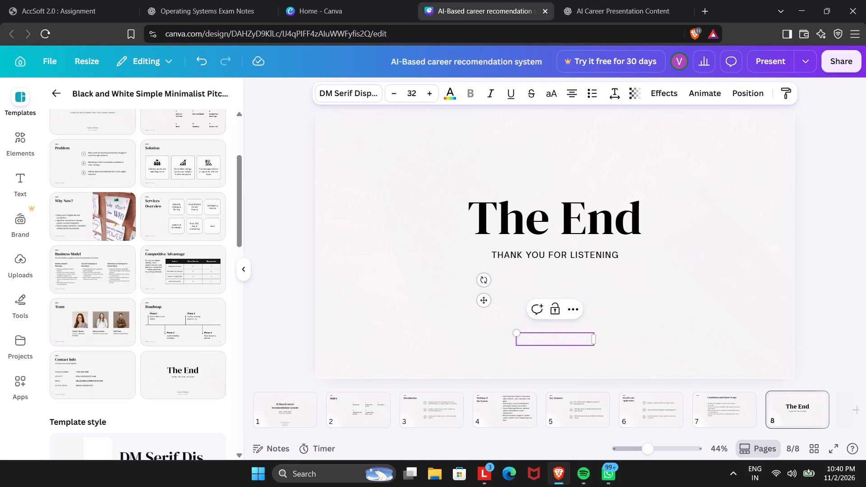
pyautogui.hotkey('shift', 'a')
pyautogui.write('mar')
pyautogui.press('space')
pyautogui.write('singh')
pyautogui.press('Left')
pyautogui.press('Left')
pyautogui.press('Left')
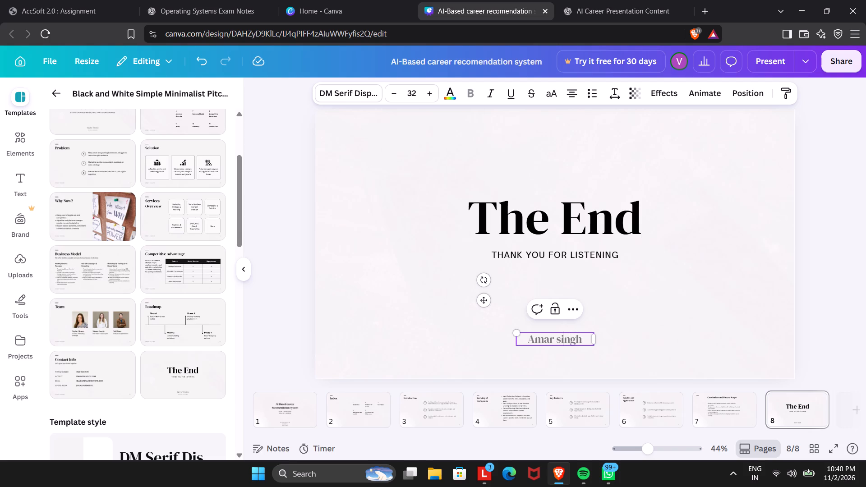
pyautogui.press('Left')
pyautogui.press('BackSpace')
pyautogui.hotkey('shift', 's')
pyautogui.click(663, 348)
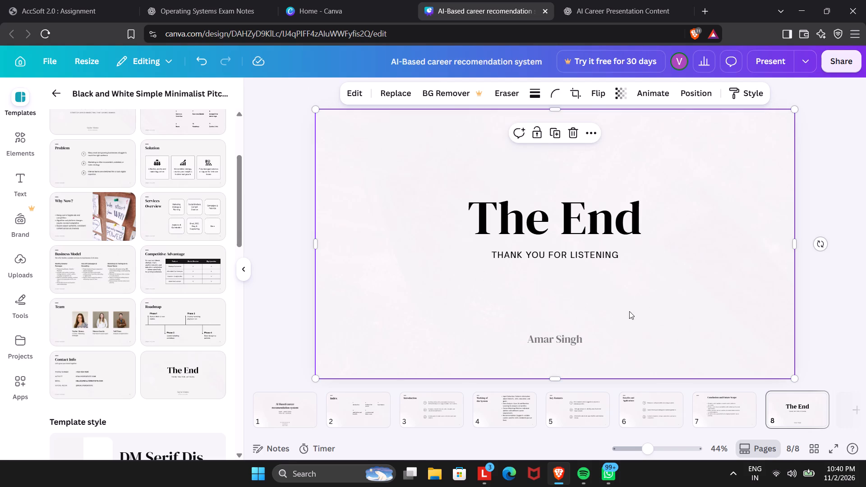
# Return to slide 1 and check the edit suggestion beside the presentation title.
pyautogui.click(295, 420)
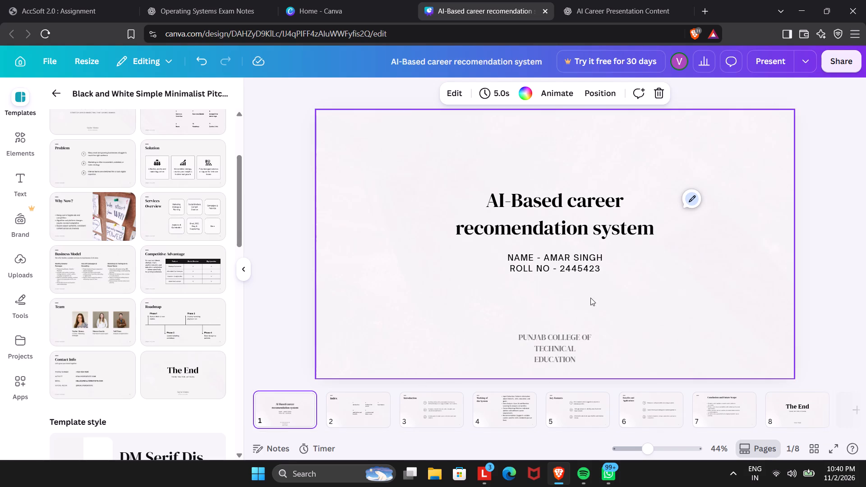
pyautogui.click(626, 289)
pyautogui.moveTo(626, 289); pyautogui.dragTo(633, 283)
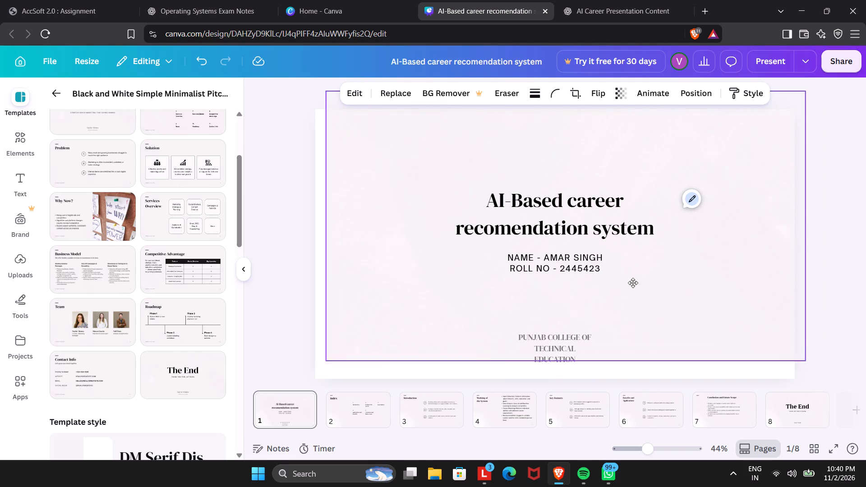
pyautogui.moveTo(633, 283); pyautogui.dragTo(631, 288)
pyautogui.click(631, 288)
pyautogui.click(694, 207)
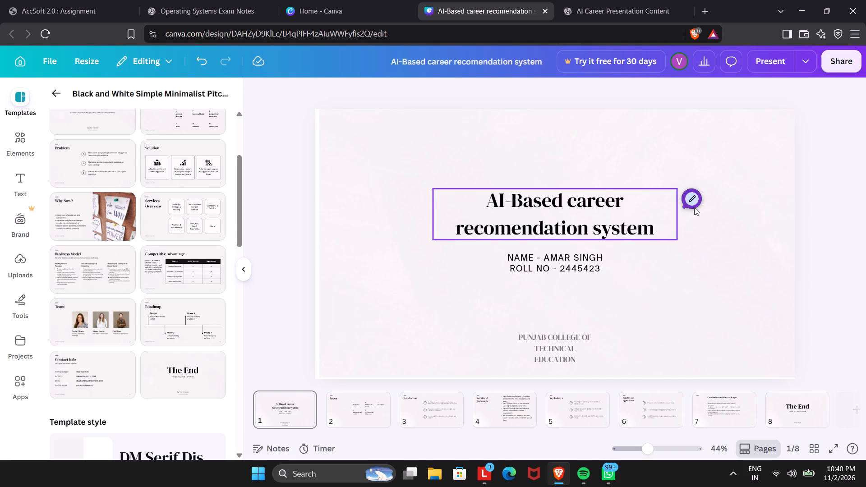
pyautogui.click(694, 207)
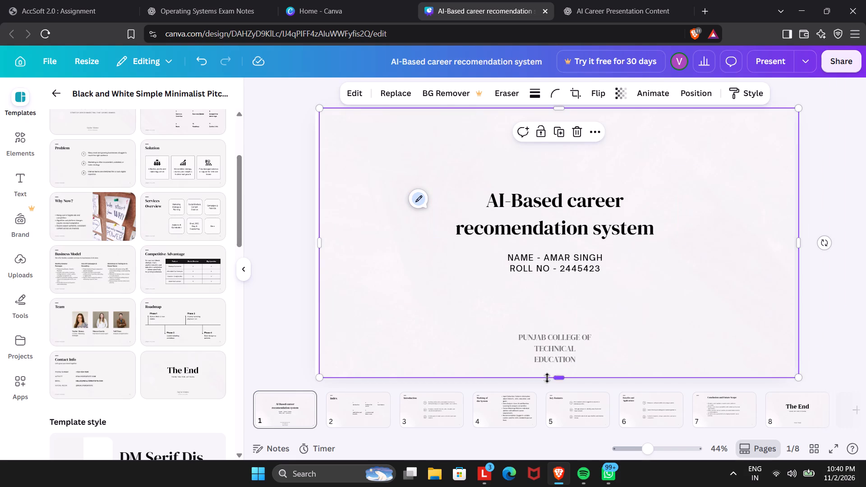
pyautogui.click(284, 321)
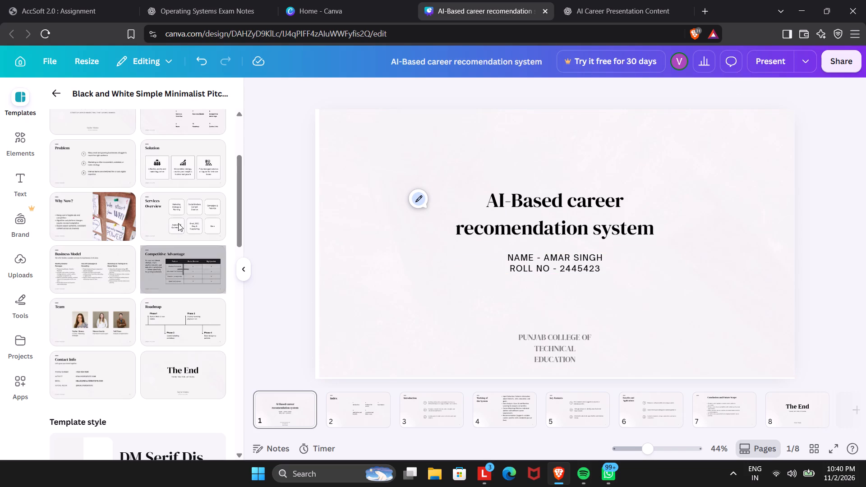
# Open the uploaded media library for the presentation.
pyautogui.click(14, 294)
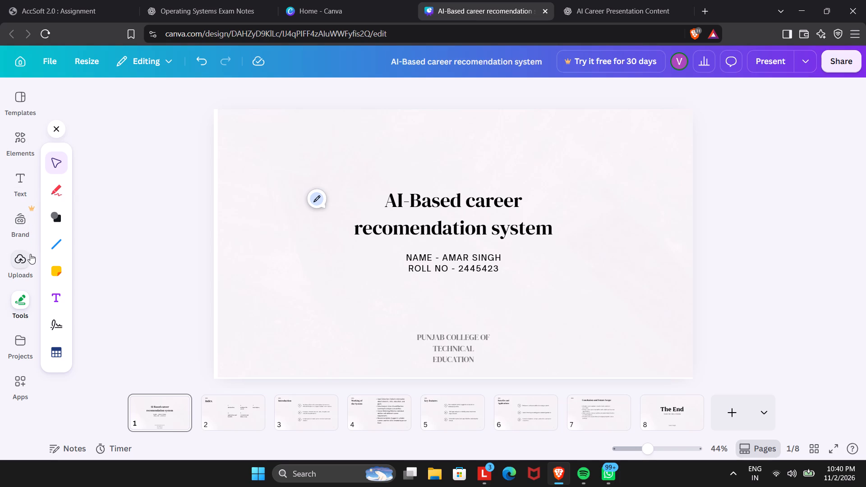
pyautogui.click(30, 266)
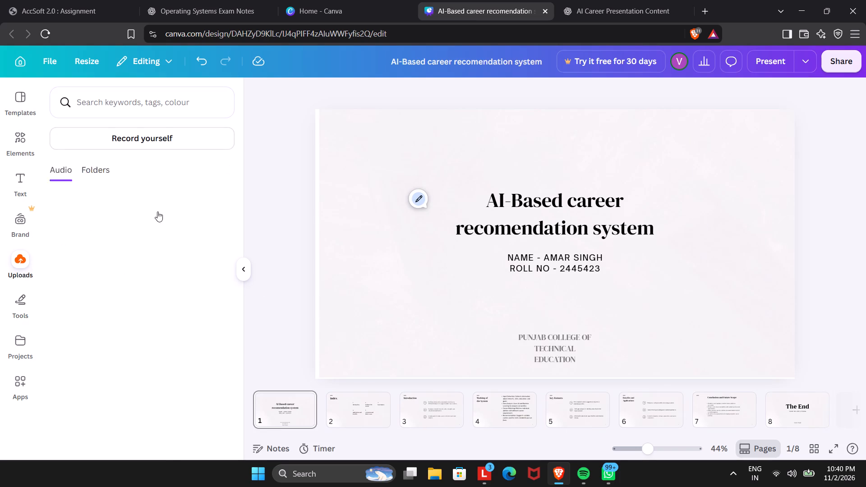
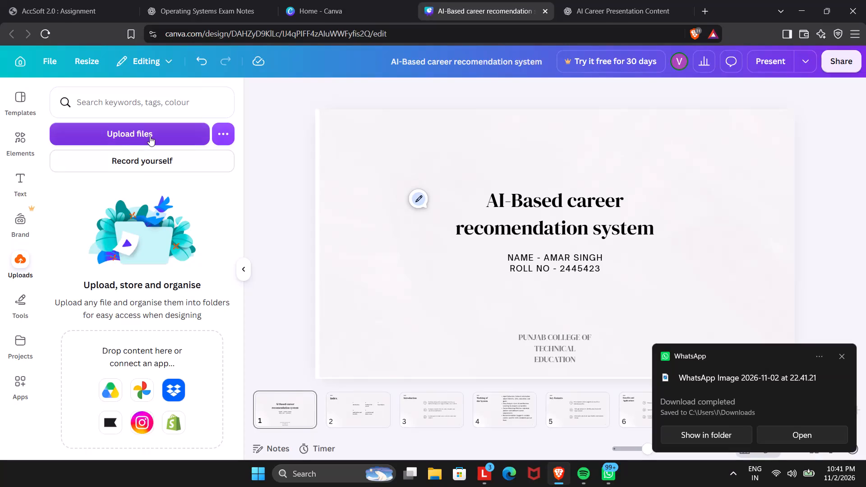
# Upload the PCTE logo file "WhatsApp Image 2026-11-02 at 22.41.21.jpeg" from the Downloads folder to the media library.
pyautogui.click(150, 136)
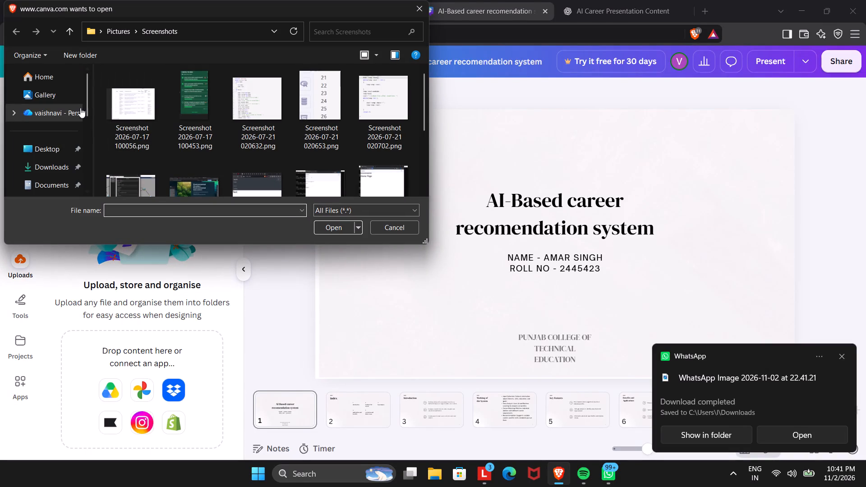
pyautogui.click(51, 165)
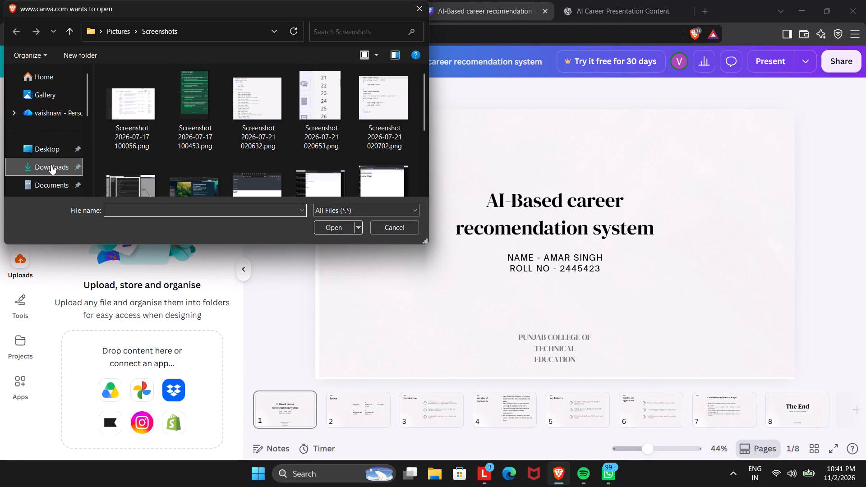
pyautogui.click(212, 92)
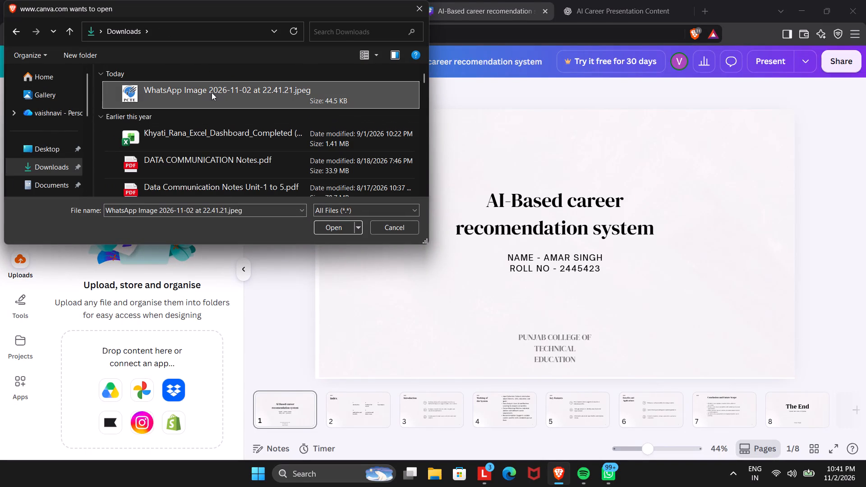
pyautogui.click(343, 230)
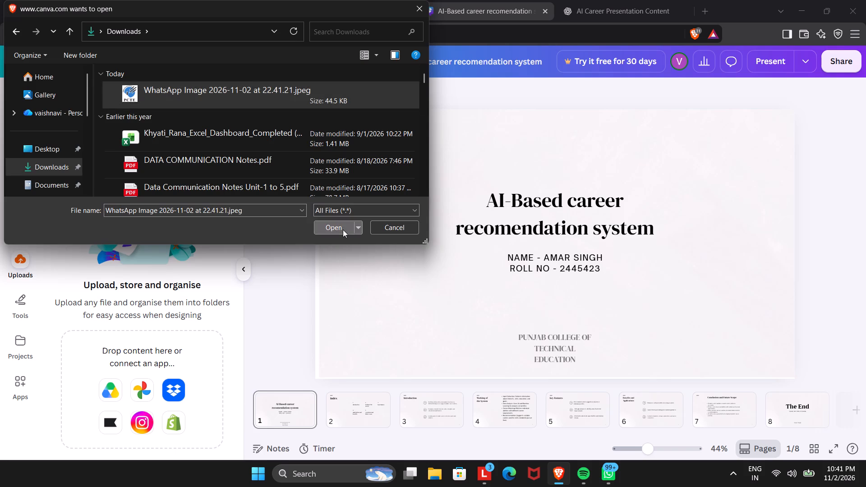
pyautogui.click(361, 311)
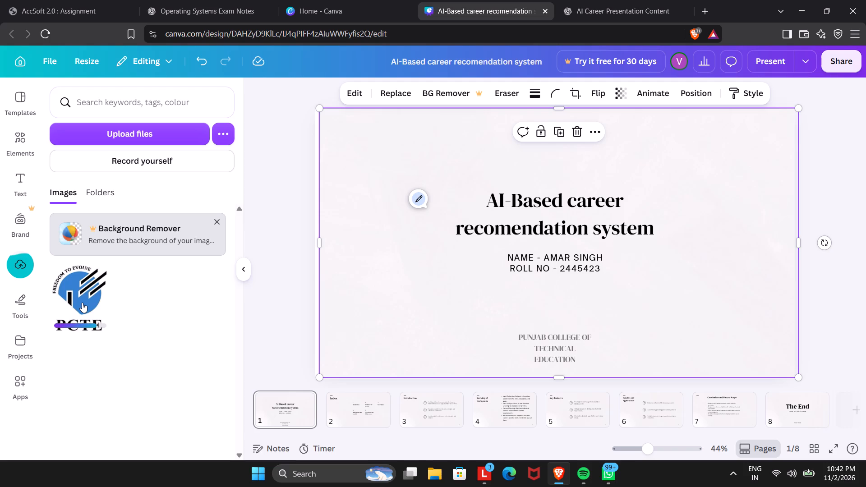
# Insert the uploaded PCTE logo on slide 1 and delete the duplicate copy so only one remains.
pyautogui.doubleClick(82, 303)
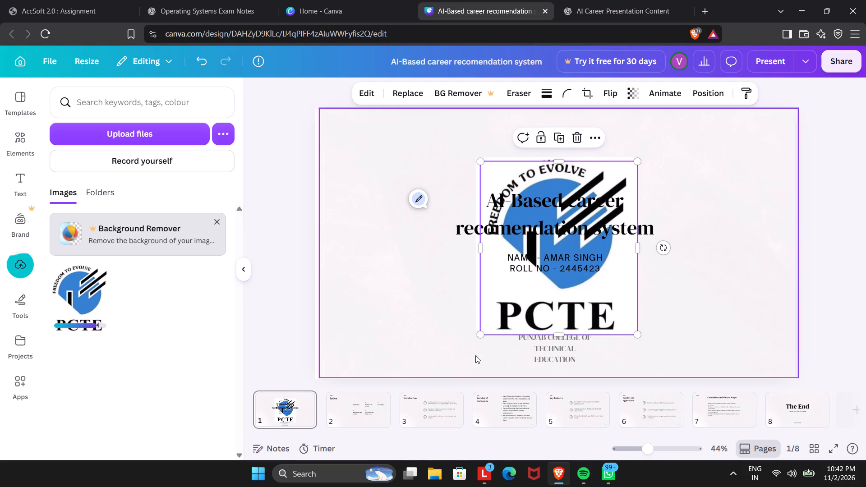
pyautogui.moveTo(503, 316); pyautogui.dragTo(326, 371)
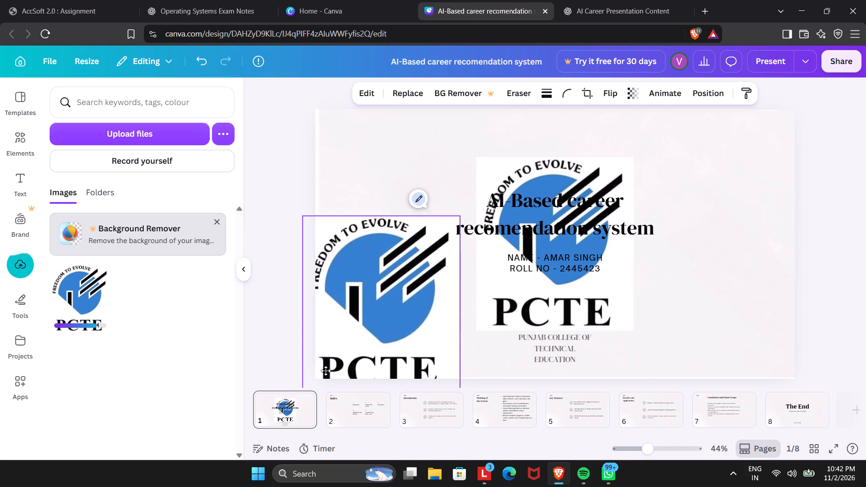
pyautogui.moveTo(326, 371); pyautogui.dragTo(466, 370)
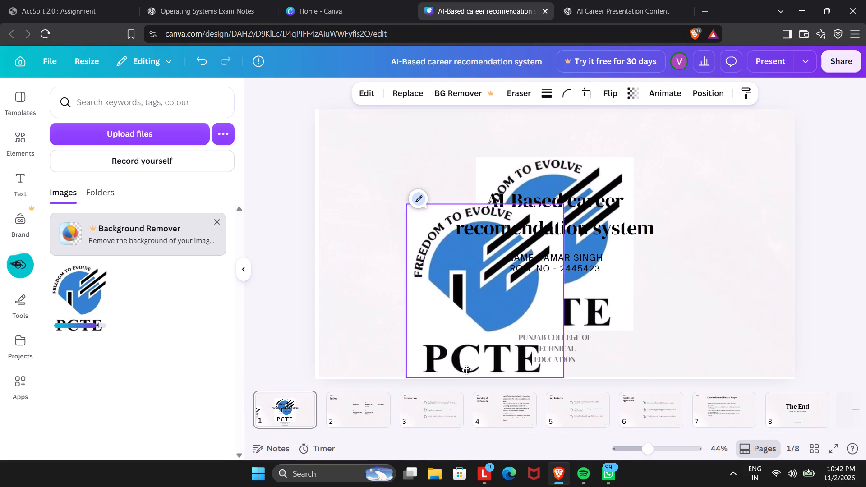
pyautogui.moveTo(466, 370); pyautogui.dragTo(739, 334)
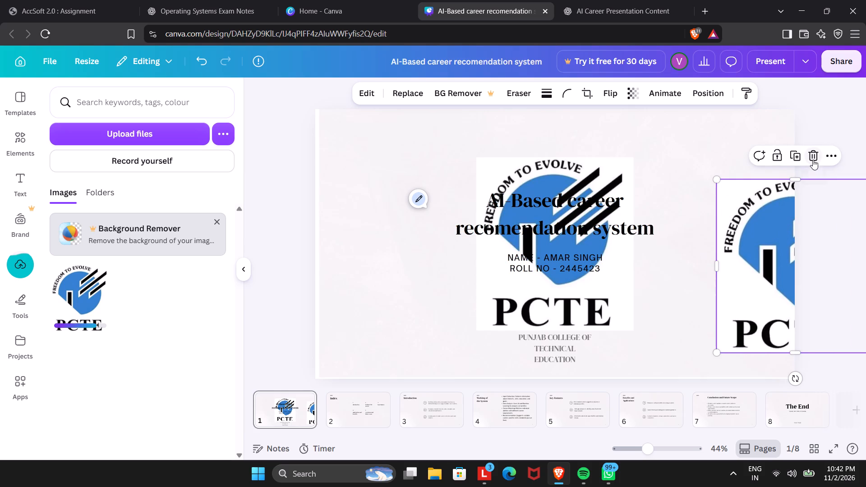
pyautogui.click(813, 160)
# Move the PCTE logo from the middle of slide 1 to the slide's lower-left corner.
pyautogui.moveTo(611, 300); pyautogui.dragTo(474, 331)
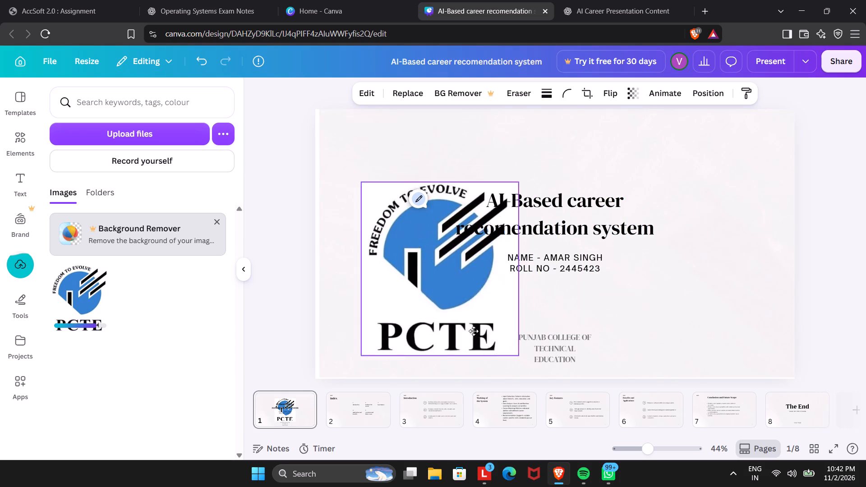
pyautogui.moveTo(474, 331); pyautogui.dragTo(459, 343)
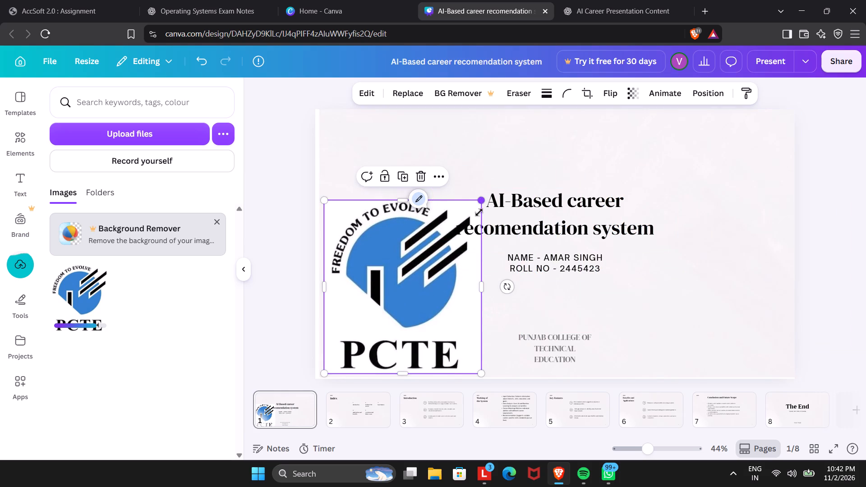
# Resize the PCTE logo on slide 1 from its upper-left corner.
pyautogui.click(329, 203)
pyautogui.click(326, 202)
pyautogui.click(326, 202)
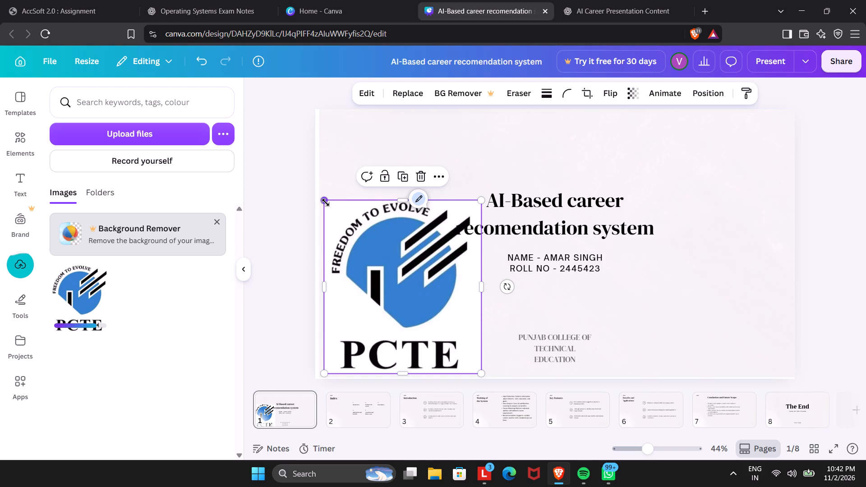
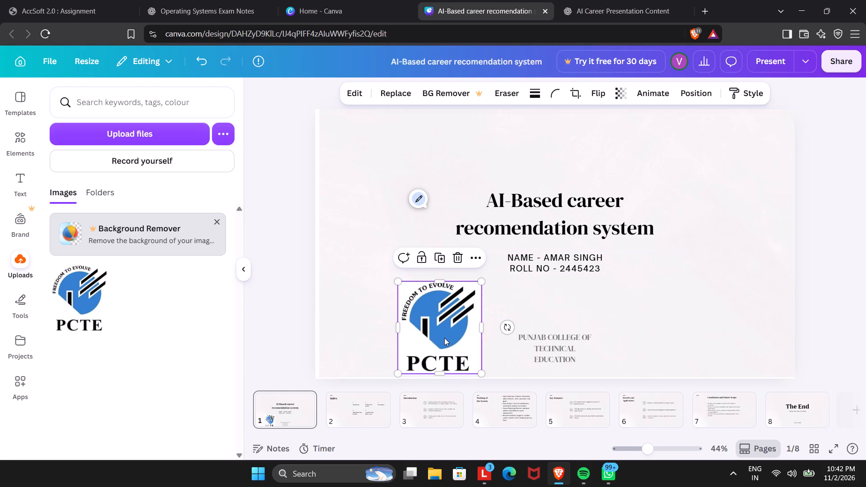
# Move the PCTE logo on slide 1 into the slide's bottom-left corner.
pyautogui.moveTo(444, 337); pyautogui.dragTo(374, 338)
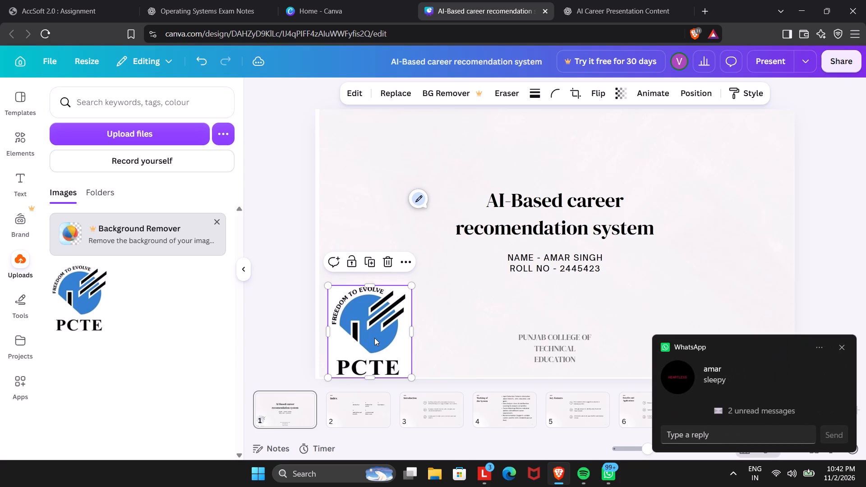
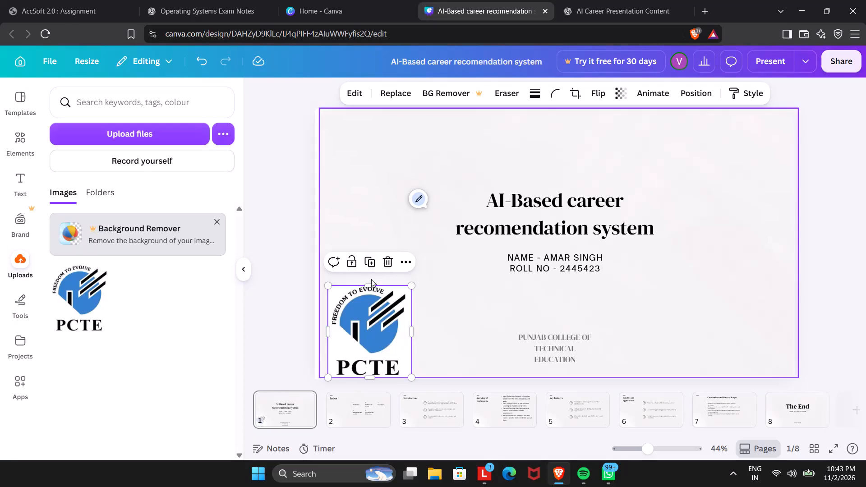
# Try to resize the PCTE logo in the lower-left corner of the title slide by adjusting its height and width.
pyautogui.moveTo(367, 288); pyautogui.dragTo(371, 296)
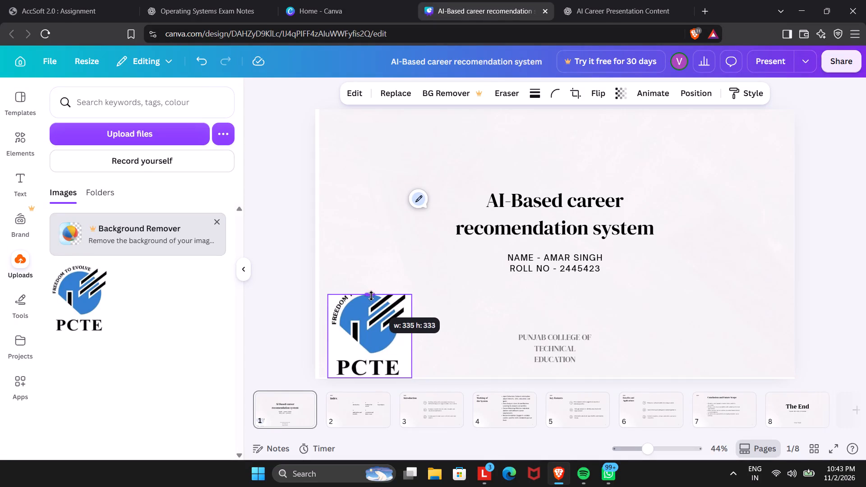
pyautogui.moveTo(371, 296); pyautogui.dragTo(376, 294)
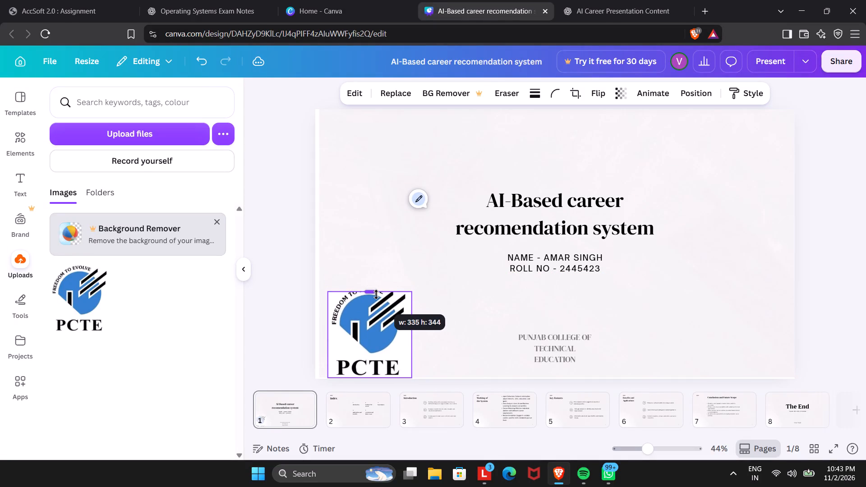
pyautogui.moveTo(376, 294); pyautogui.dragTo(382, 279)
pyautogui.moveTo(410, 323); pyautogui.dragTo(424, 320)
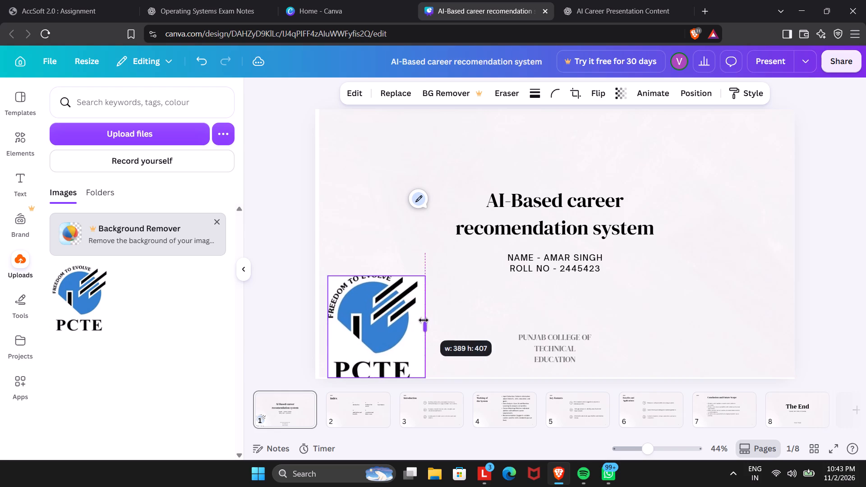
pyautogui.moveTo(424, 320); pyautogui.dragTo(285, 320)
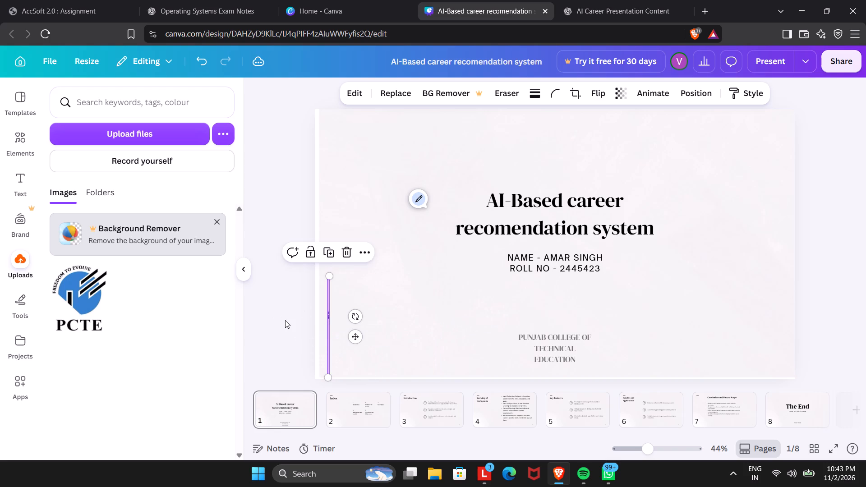
# Delete the resized PCTE logo from the title slide.
pyautogui.click(346, 256)
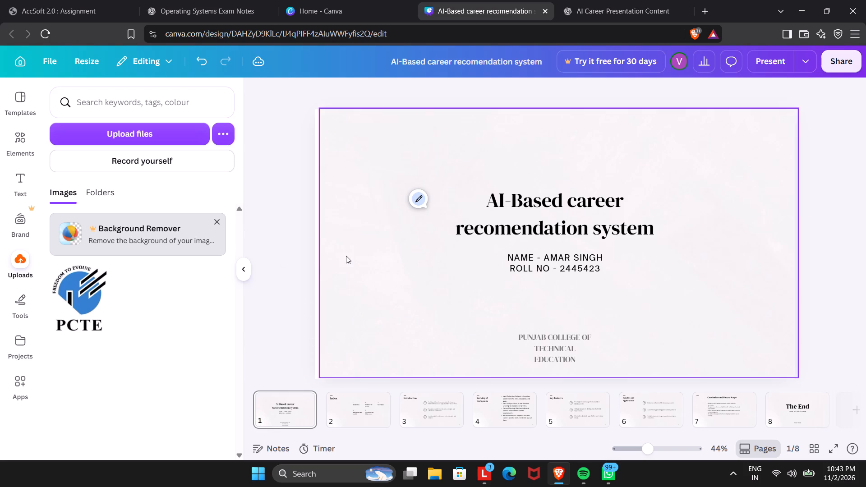
# Replace the title slide's background image with the uploaded PCTE logo and delete that full-slide image.
pyautogui.moveTo(65, 316); pyautogui.dragTo(115, 317)
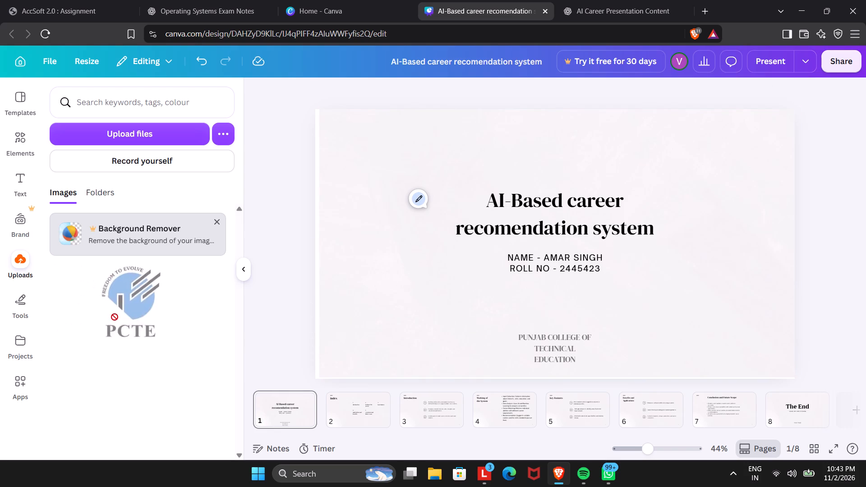
pyautogui.moveTo(115, 317); pyautogui.dragTo(364, 321)
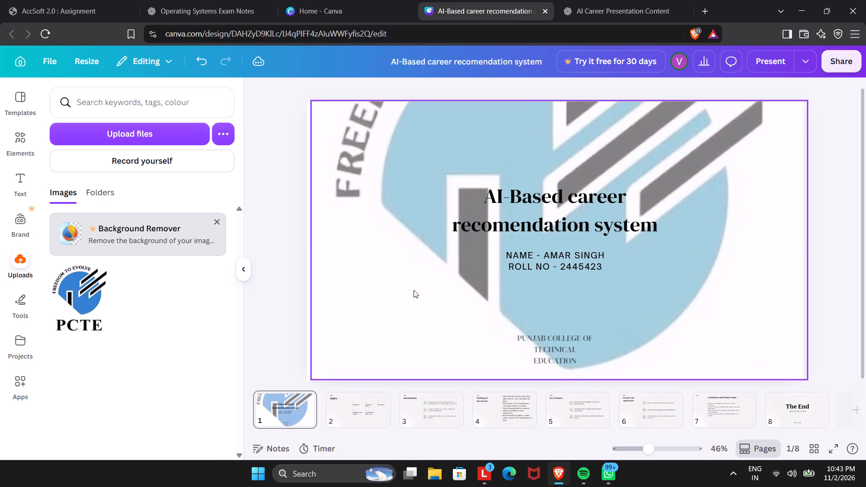
pyautogui.click(414, 290)
pyautogui.click(578, 128)
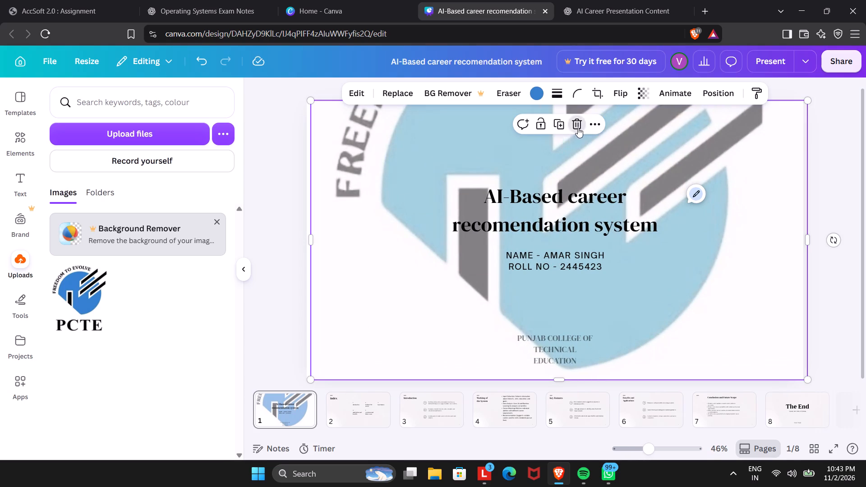
# Insert the uploaded PCTE logo on the title slide as a separate image.
pyautogui.click(74, 299)
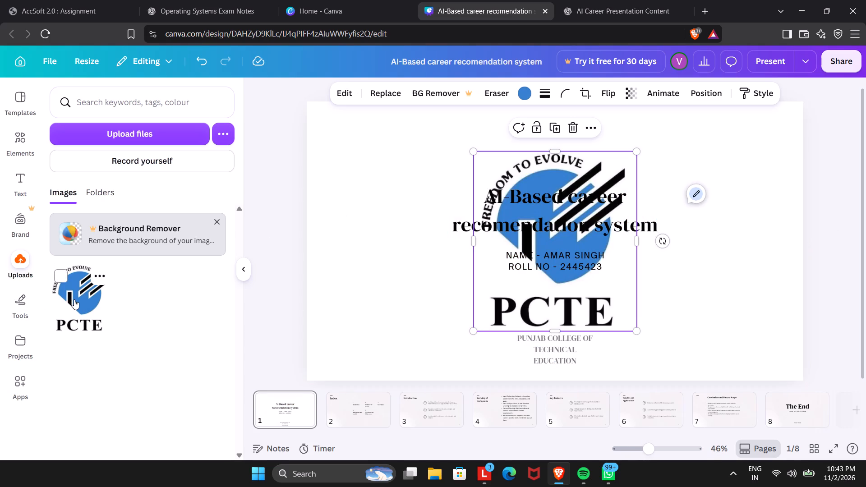
# Move the PCTE logo to the title slide's lower-left area, beside the title, and stretch its top edge slightly upward.
pyautogui.moveTo(500, 285); pyautogui.dragTo(435, 283)
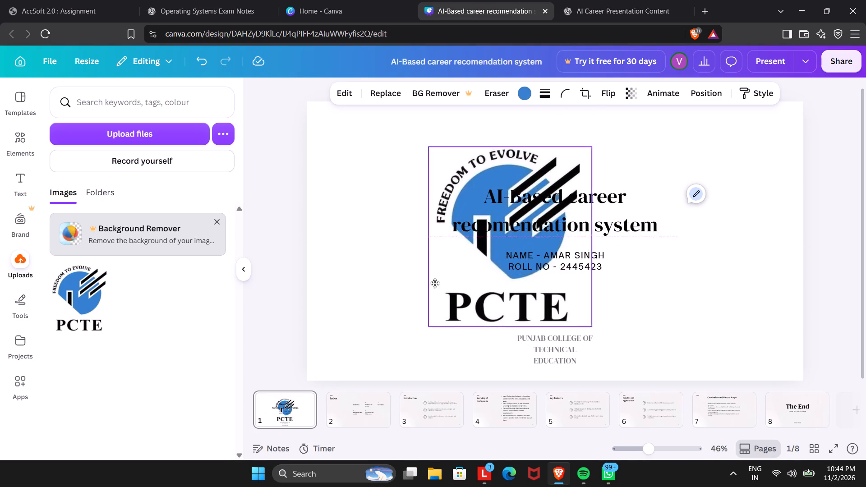
pyautogui.moveTo(435, 283); pyautogui.dragTo(347, 324)
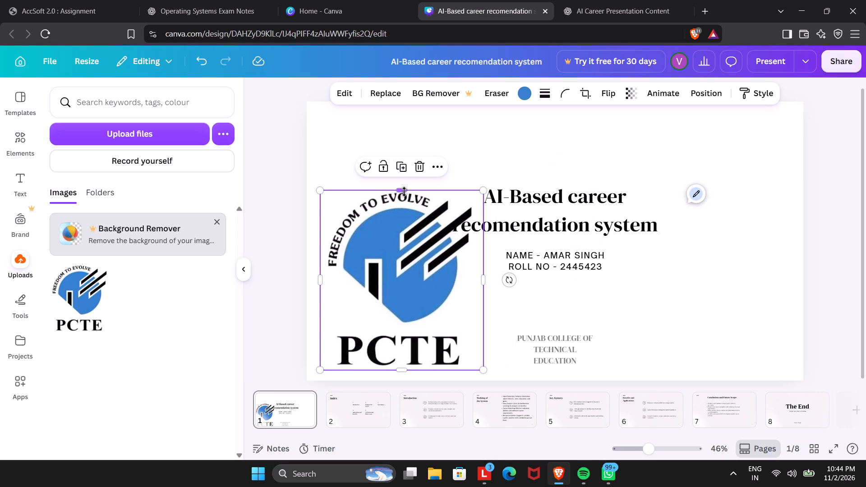
pyautogui.moveTo(404, 192); pyautogui.dragTo(401, 185)
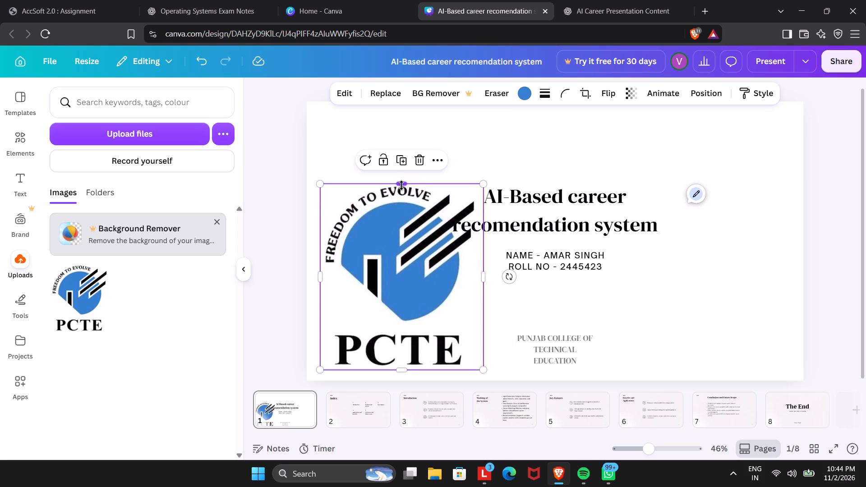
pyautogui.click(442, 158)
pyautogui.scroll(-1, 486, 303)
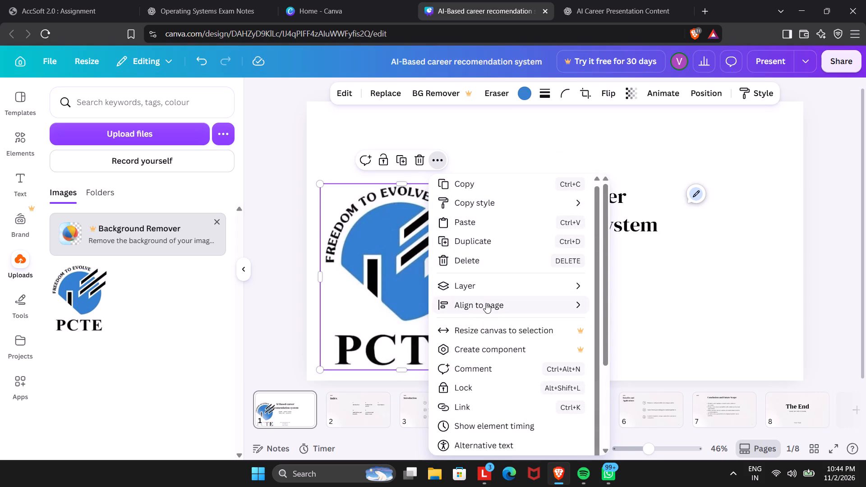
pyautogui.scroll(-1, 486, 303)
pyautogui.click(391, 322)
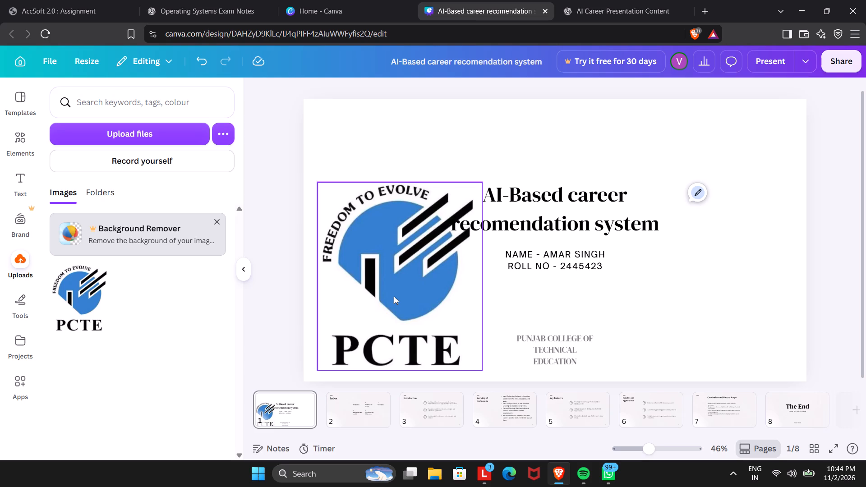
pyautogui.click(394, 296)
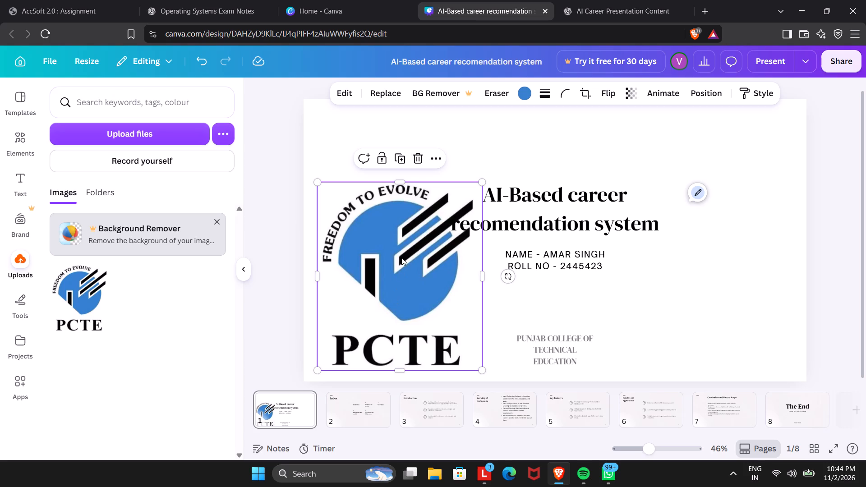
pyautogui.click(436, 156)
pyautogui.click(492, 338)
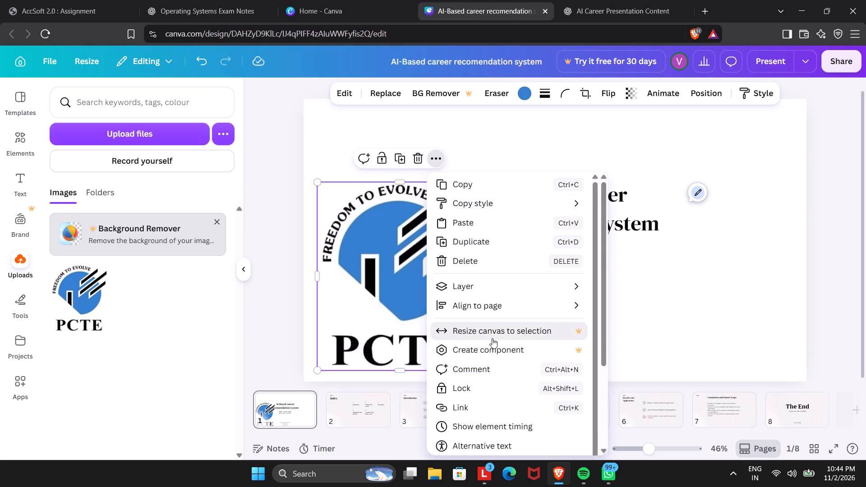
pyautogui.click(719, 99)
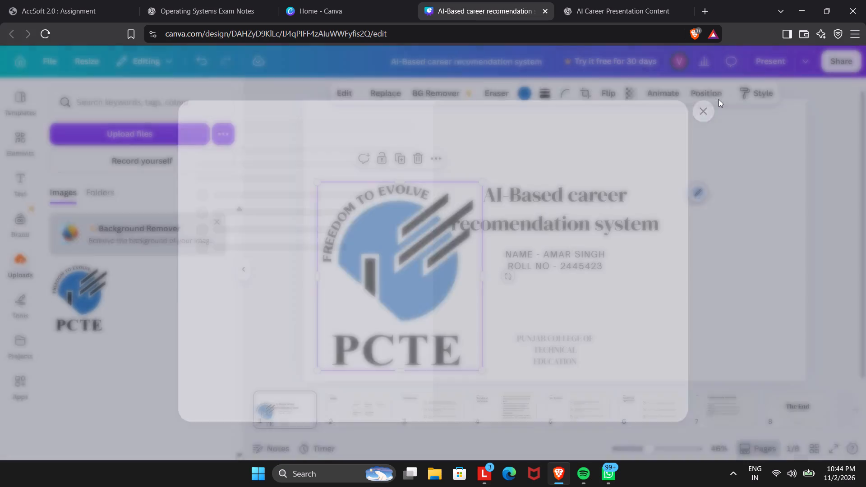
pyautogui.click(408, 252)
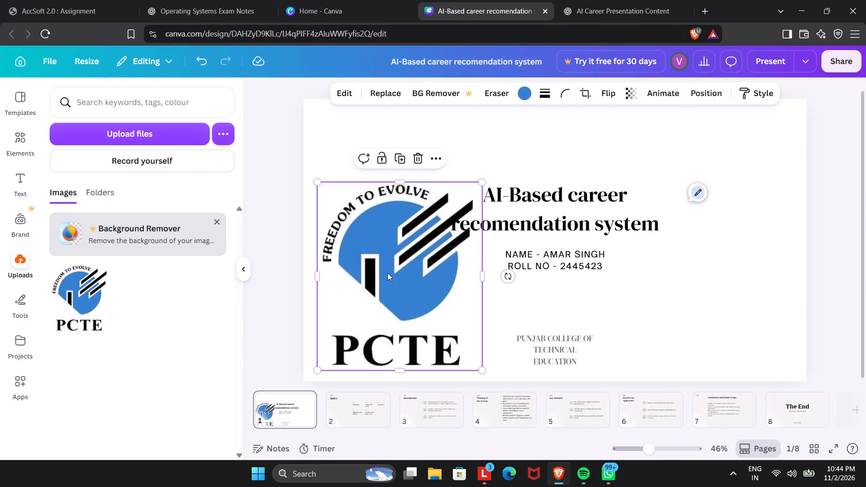
# Shrink the PCTE logo on the title slide to a small emblem and place it near the slide's lower-left corner.
pyautogui.click(387, 273)
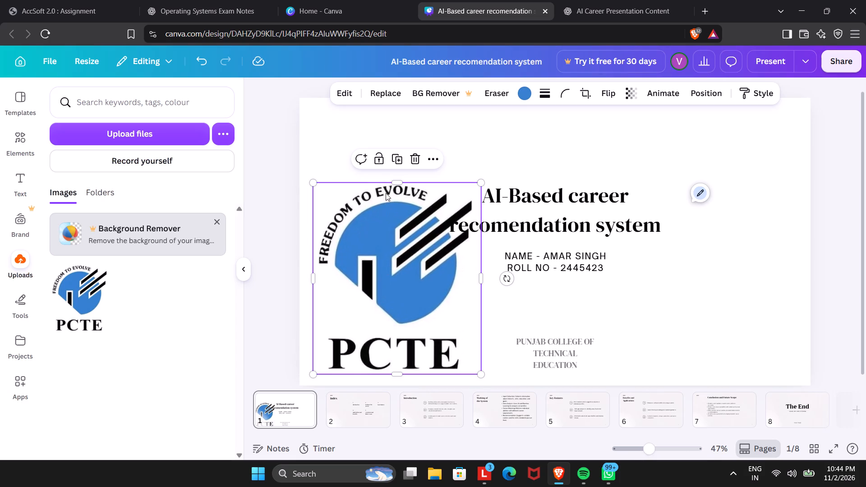
pyautogui.moveTo(315, 188); pyautogui.dragTo(316, 230)
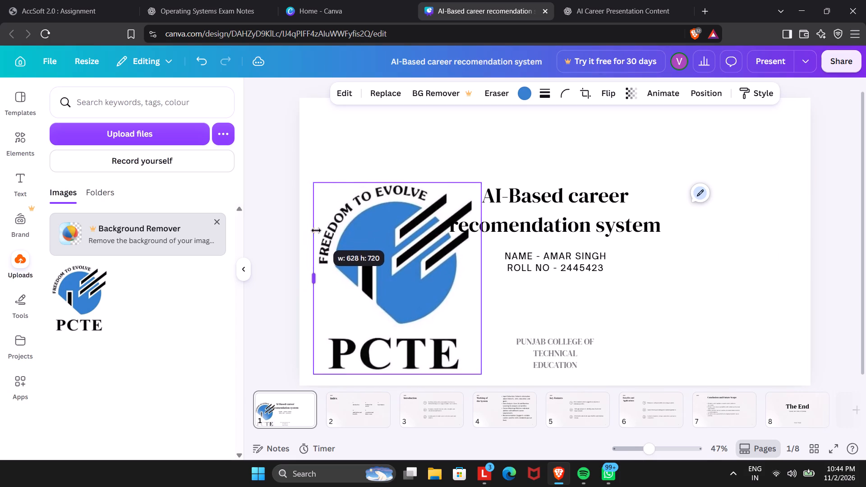
pyautogui.moveTo(316, 230); pyautogui.dragTo(310, 276)
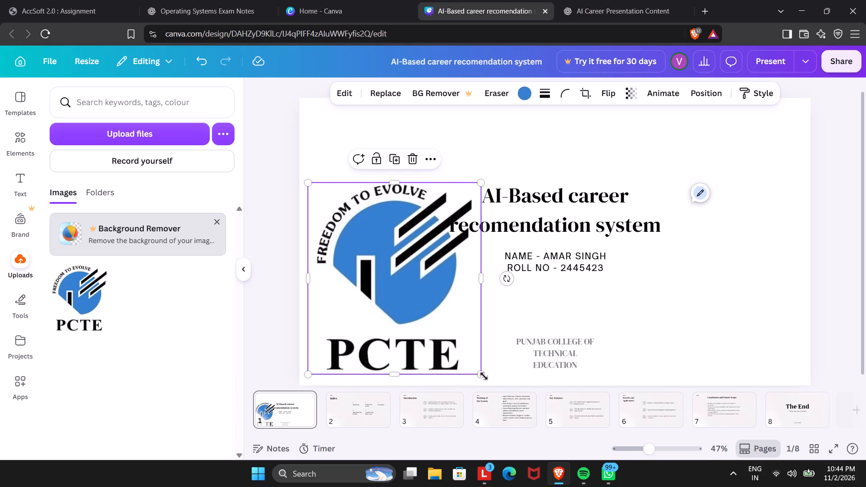
pyautogui.moveTo(482, 372); pyautogui.dragTo(416, 289)
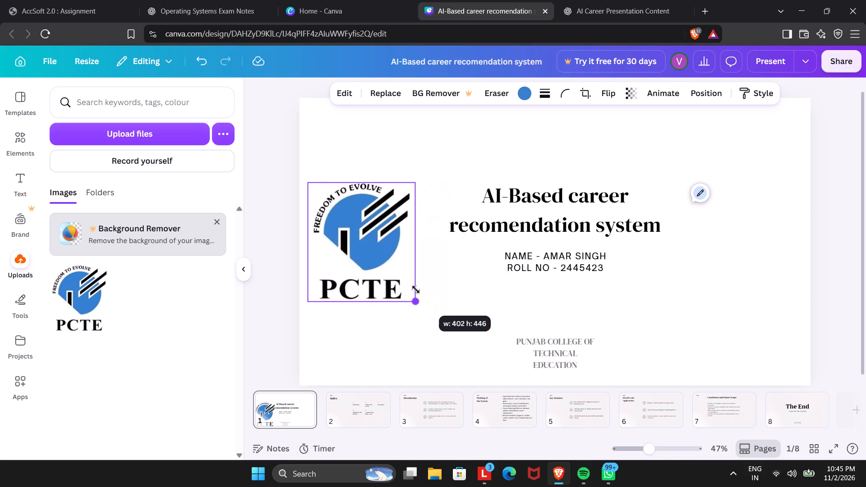
pyautogui.moveTo(416, 289); pyautogui.dragTo(396, 267)
pyautogui.moveTo(370, 251); pyautogui.dragTo(372, 355)
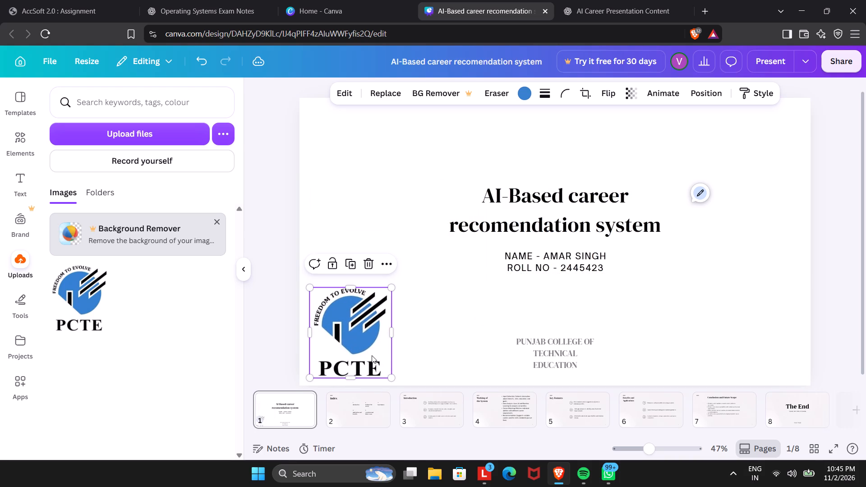
pyautogui.moveTo(393, 375); pyautogui.dragTo(384, 359)
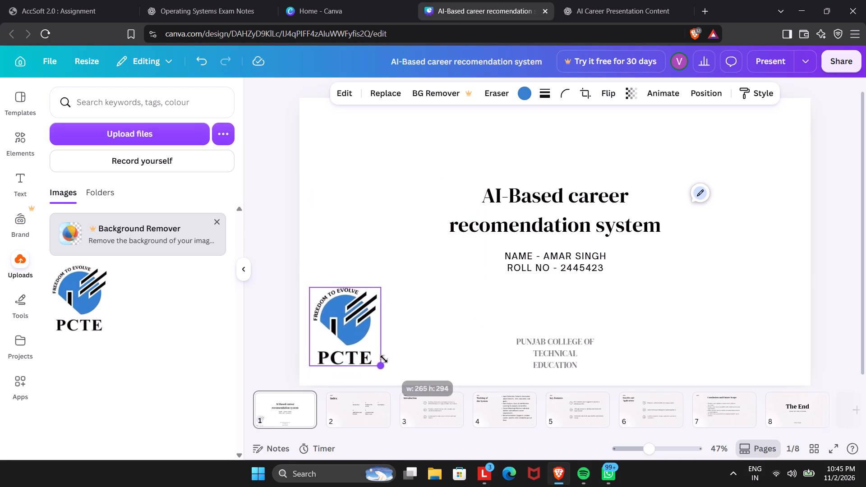
pyautogui.moveTo(384, 359); pyautogui.dragTo(379, 348)
pyautogui.click(418, 349)
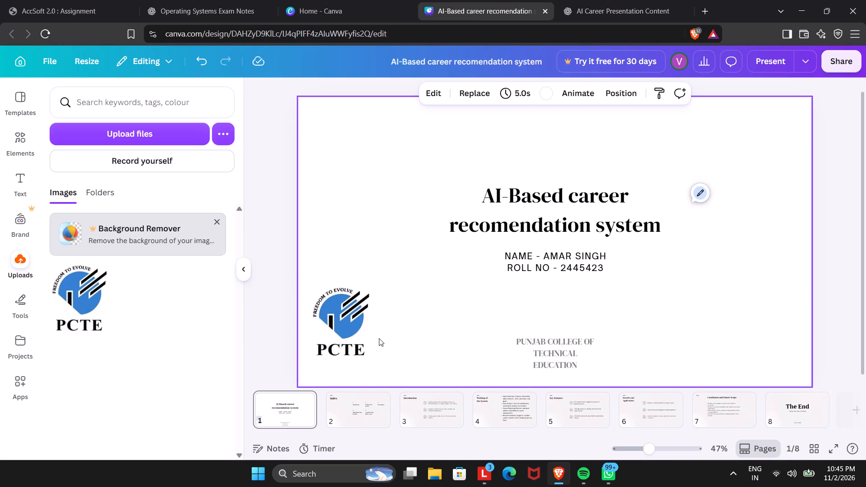
pyautogui.moveTo(349, 329); pyautogui.dragTo(363, 344)
pyautogui.click(432, 340)
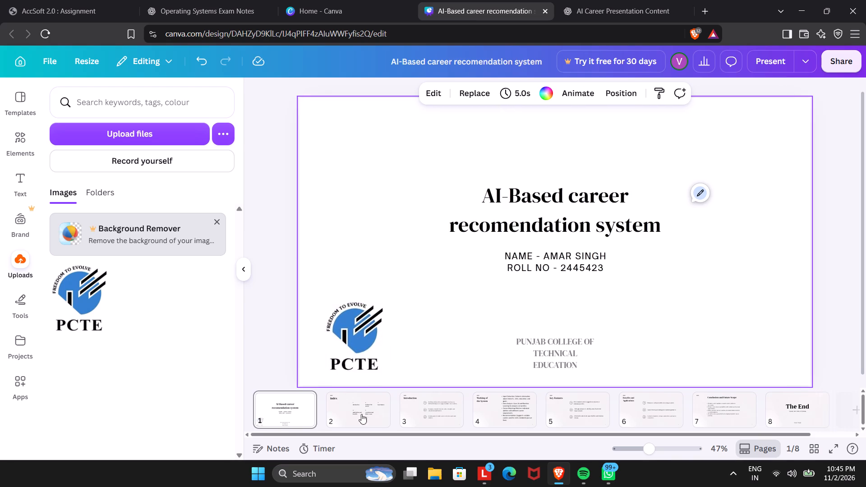
# Insert the PCTE logo on the index slide, place it in the lower-left corner and compare it with the title slide.
pyautogui.click(359, 422)
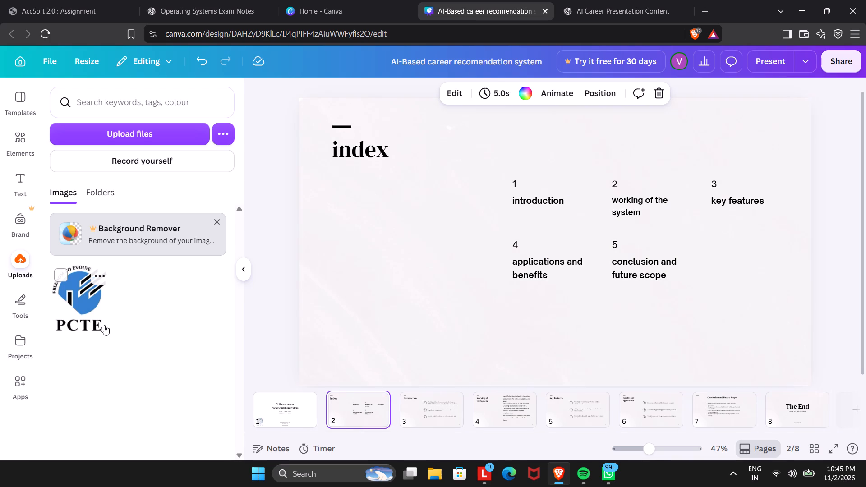
pyautogui.click(104, 325)
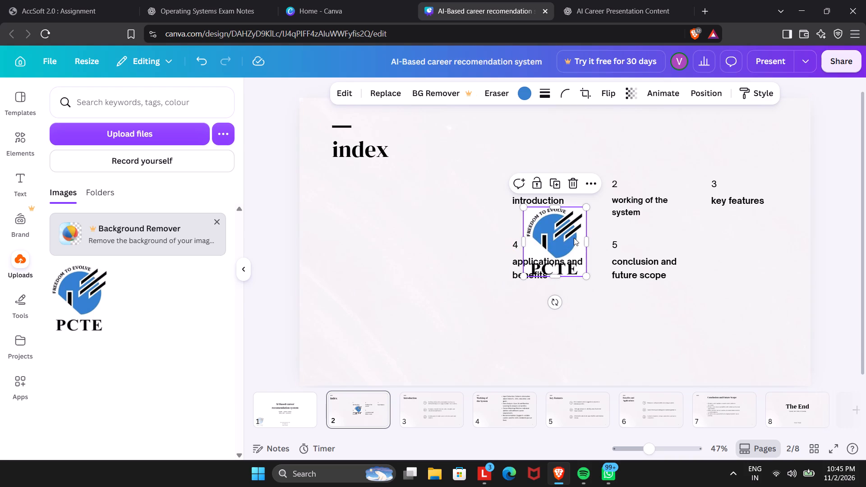
pyautogui.click(590, 247)
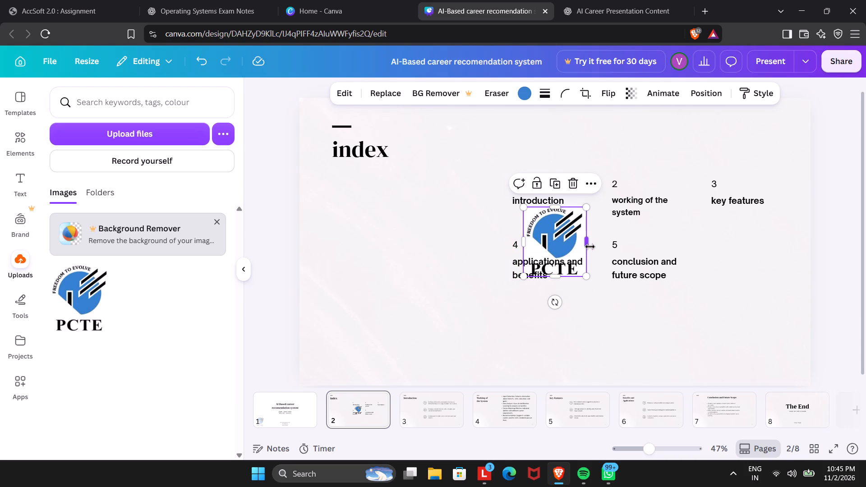
pyautogui.click(590, 247)
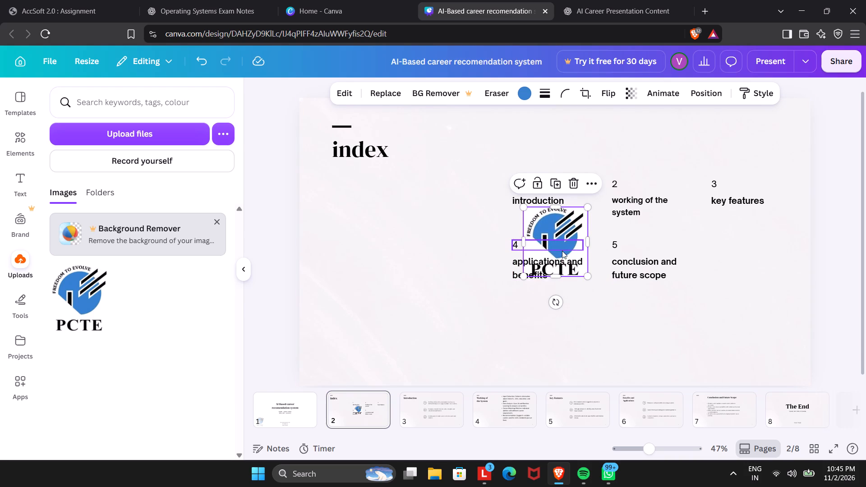
pyautogui.moveTo(552, 228); pyautogui.dragTo(335, 328)
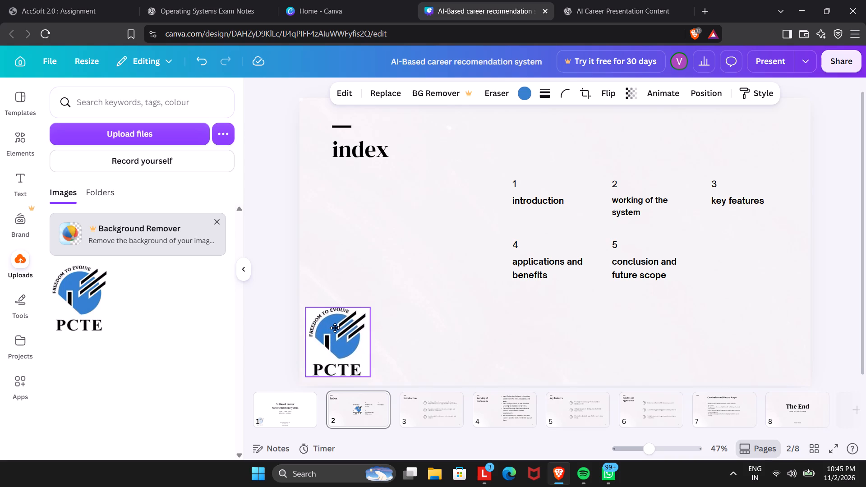
pyautogui.moveTo(335, 328); pyautogui.dragTo(338, 329)
pyautogui.click(338, 329)
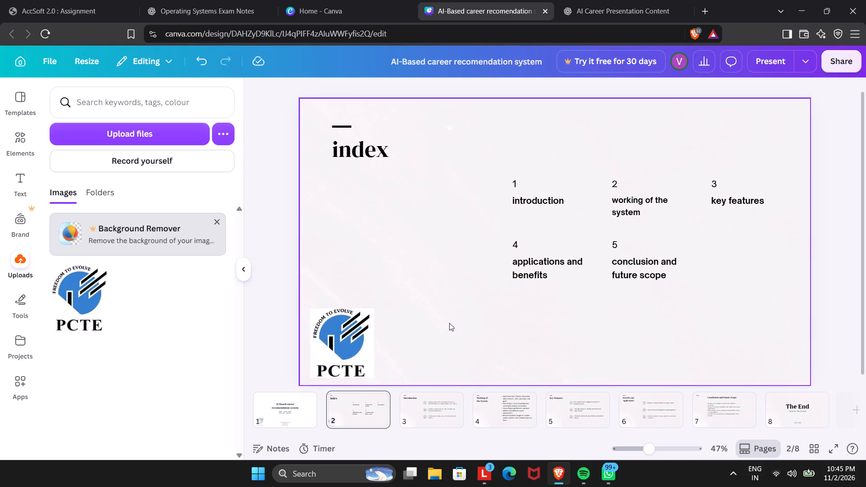
pyautogui.click(449, 323)
pyautogui.click(299, 414)
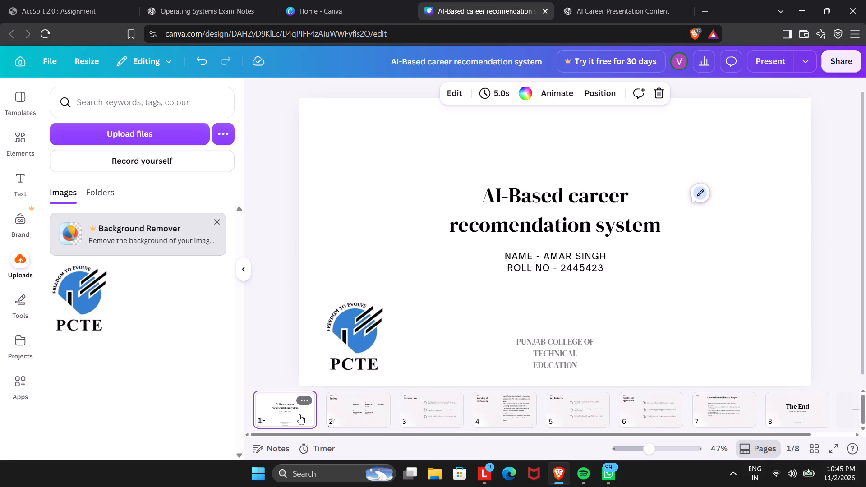
pyautogui.click(363, 420)
# Insert the PCTE logo on the Introduction slide and move it to the slide's lower-left corner.
pyautogui.click(426, 415)
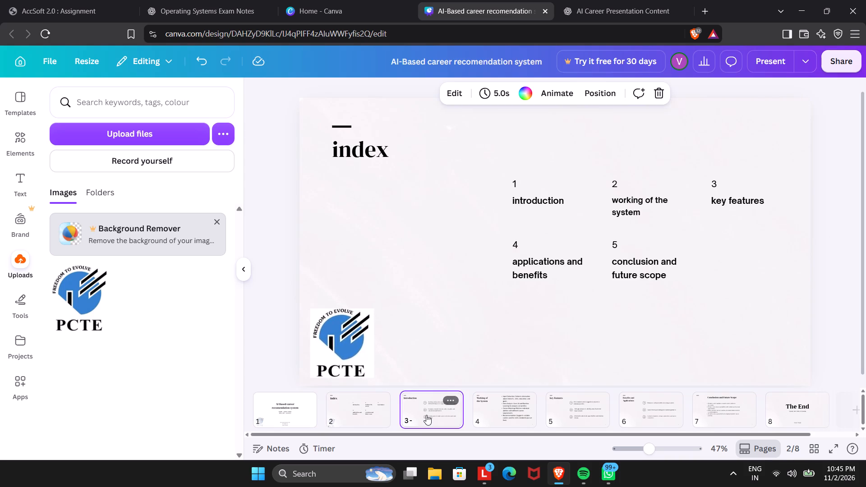
pyautogui.doubleClick(95, 317)
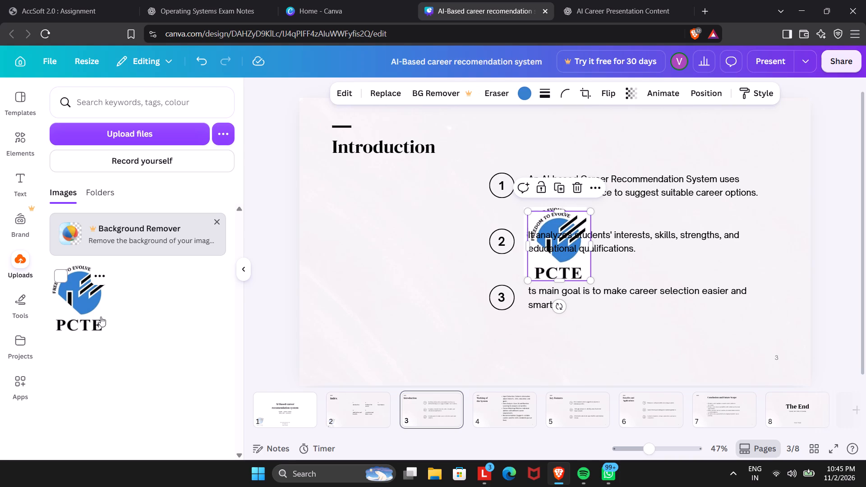
pyautogui.moveTo(539, 264); pyautogui.dragTo(368, 322)
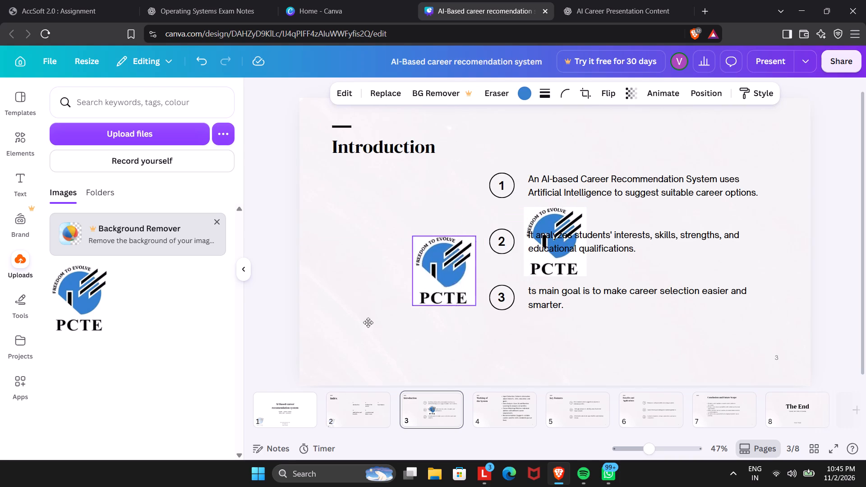
pyautogui.moveTo(368, 322); pyautogui.dragTo(317, 359)
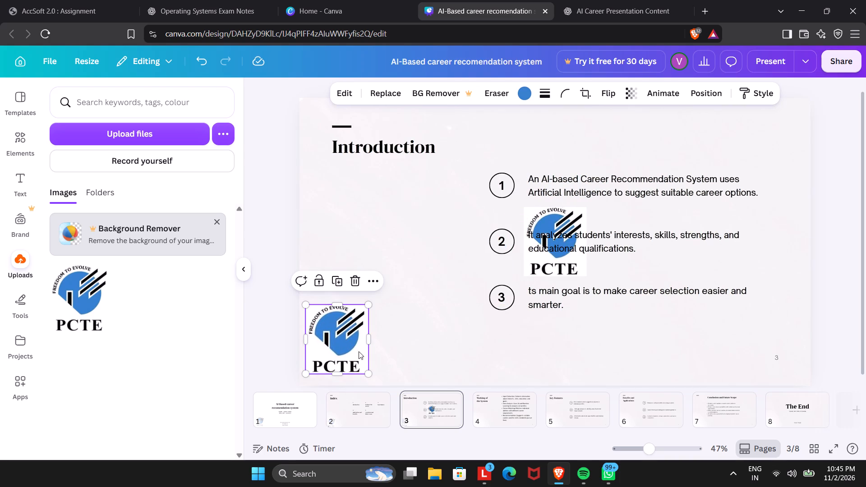
pyautogui.click(421, 348)
# Insert the PCTE logo on the Working of the System slide and move it to the slide's lower-left corner.
pyautogui.click(493, 413)
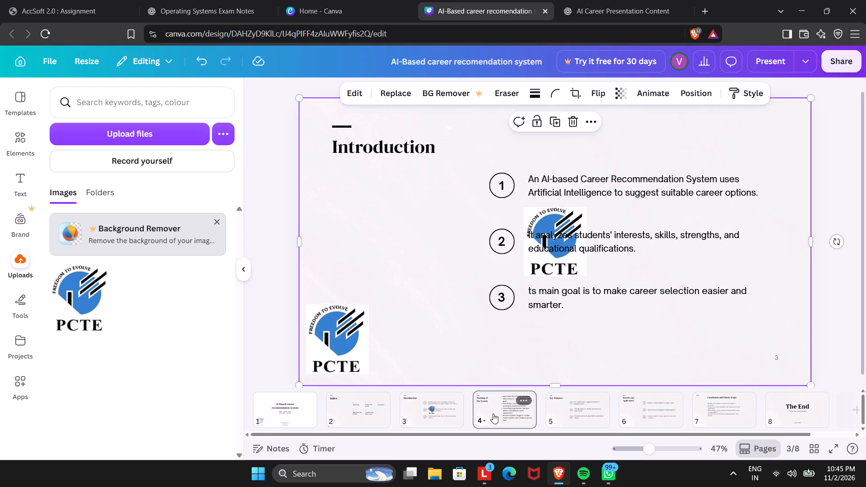
pyautogui.click(80, 306)
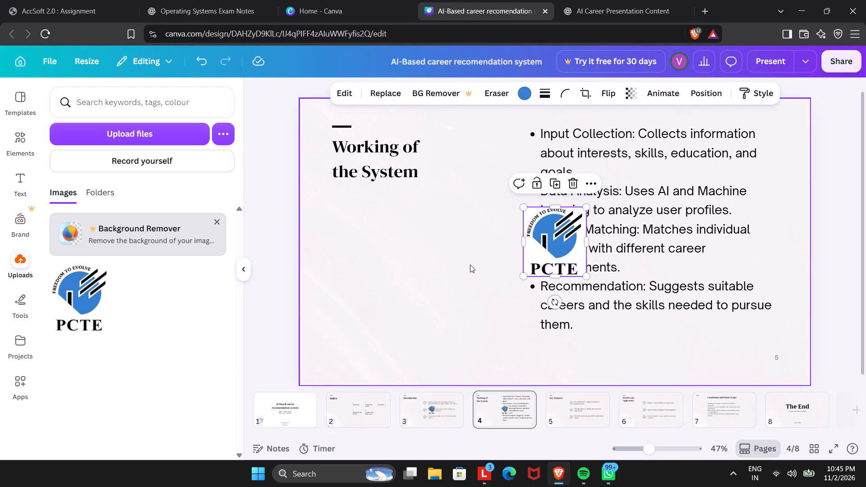
pyautogui.moveTo(537, 259); pyautogui.dragTo(320, 364)
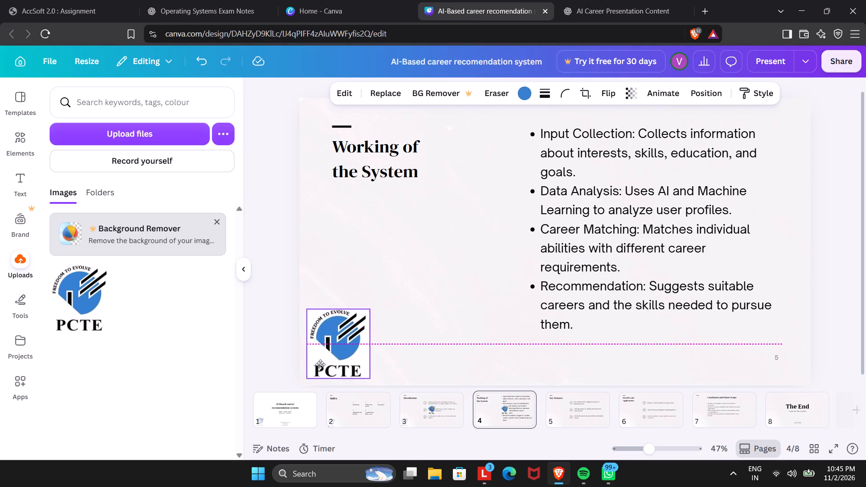
pyautogui.moveTo(320, 364); pyautogui.dragTo(321, 364)
pyautogui.click(437, 345)
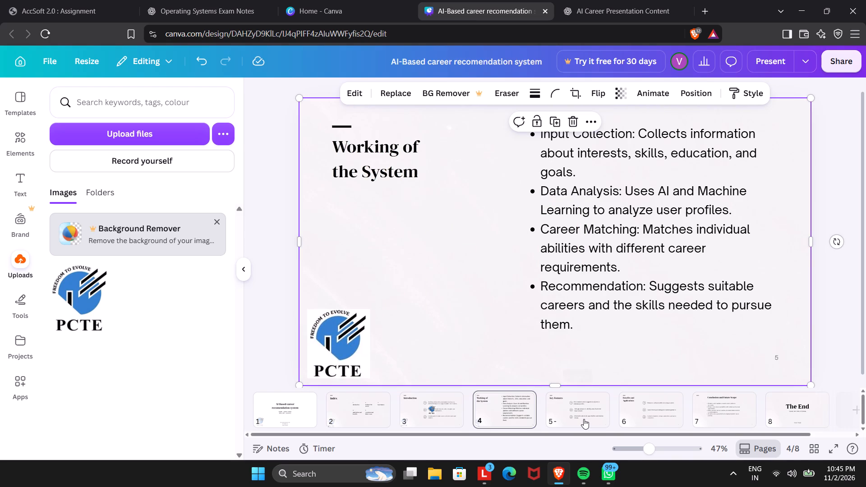
# Insert the PCTE logo on the key features slide and move it to the slide's lower-left corner.
pyautogui.click(584, 419)
pyautogui.click(89, 317)
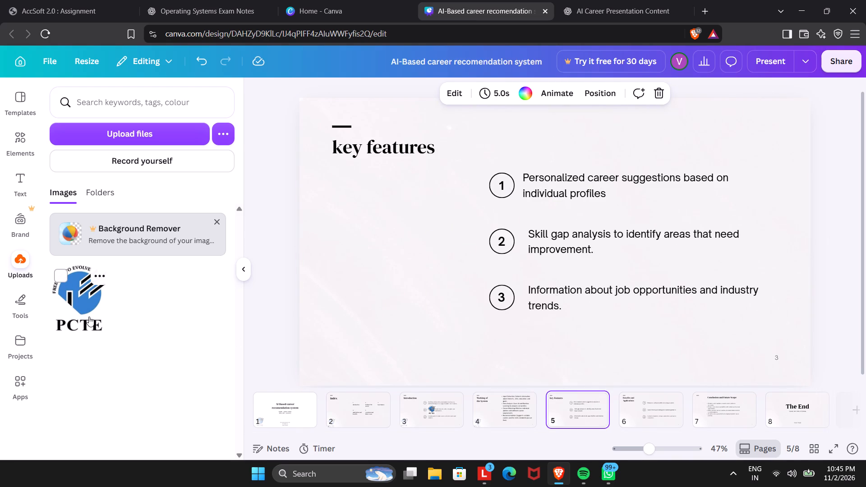
pyautogui.moveTo(533, 263); pyautogui.dragTo(427, 292)
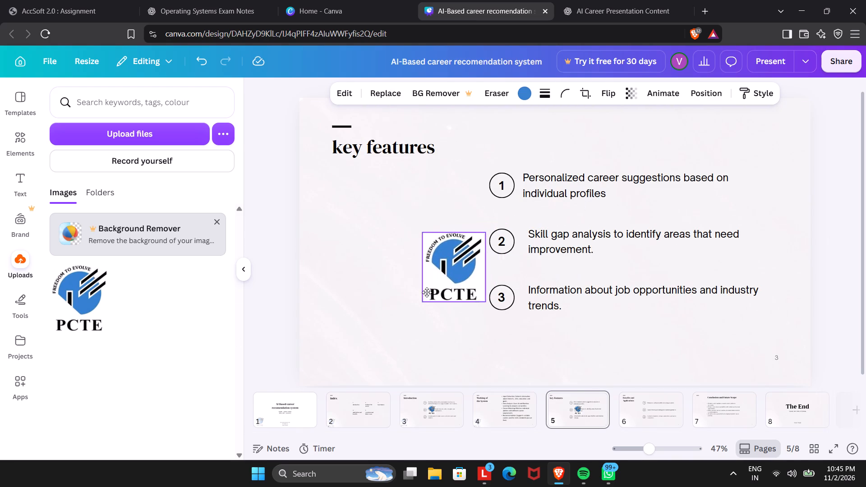
pyautogui.moveTo(427, 292); pyautogui.dragTo(314, 370)
pyautogui.click(428, 347)
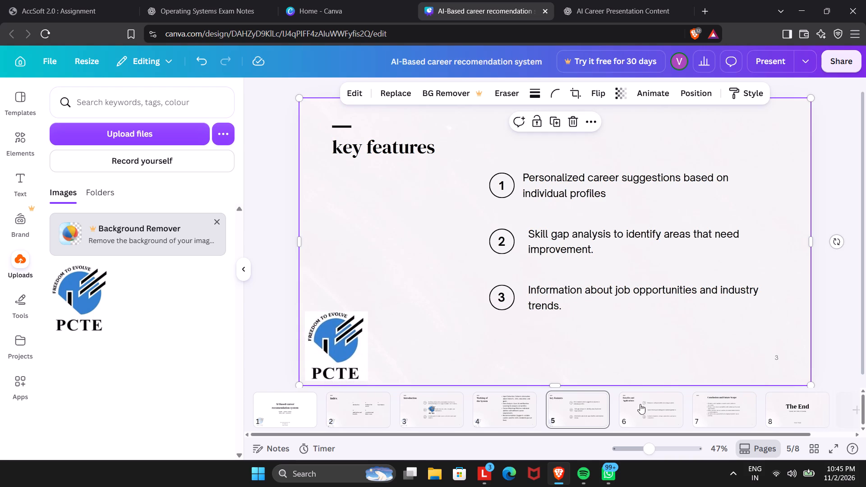
# Add the PCTE logo to the Benefits and Applications slide's lower-left corner and delete the extra copy covering the second point.
pyautogui.click(642, 410)
pyautogui.doubleClick(98, 299)
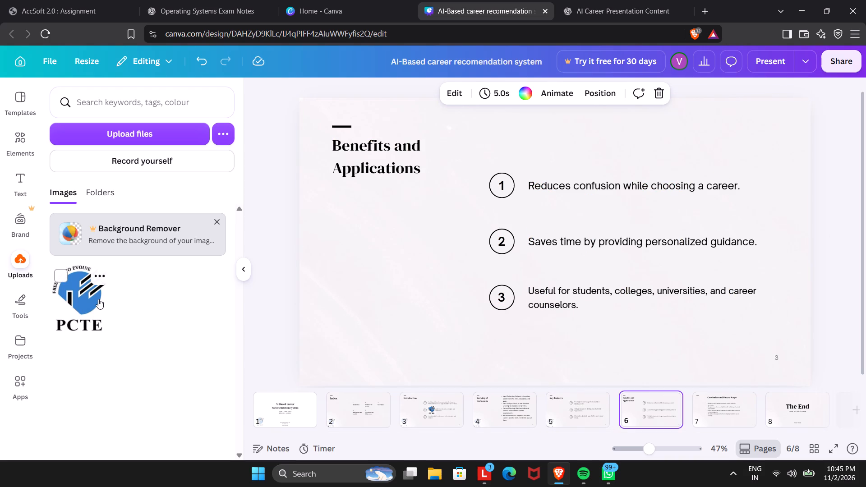
pyautogui.moveTo(540, 262); pyautogui.dragTo(316, 366)
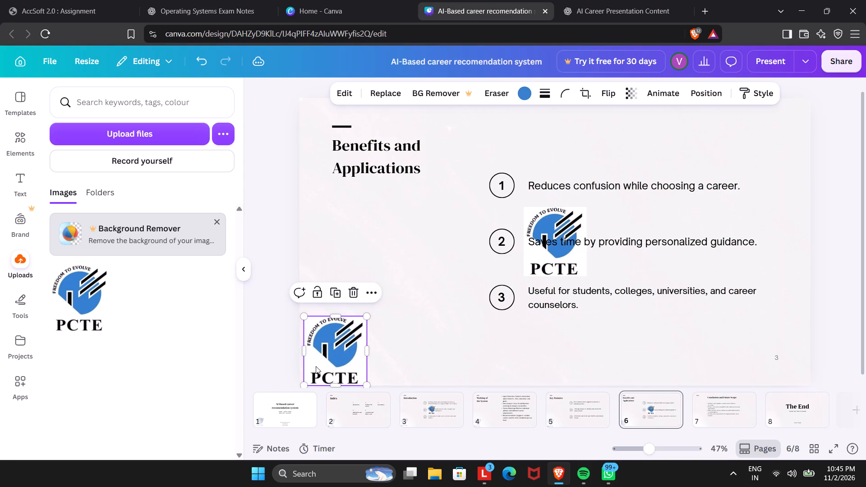
pyautogui.click(544, 261)
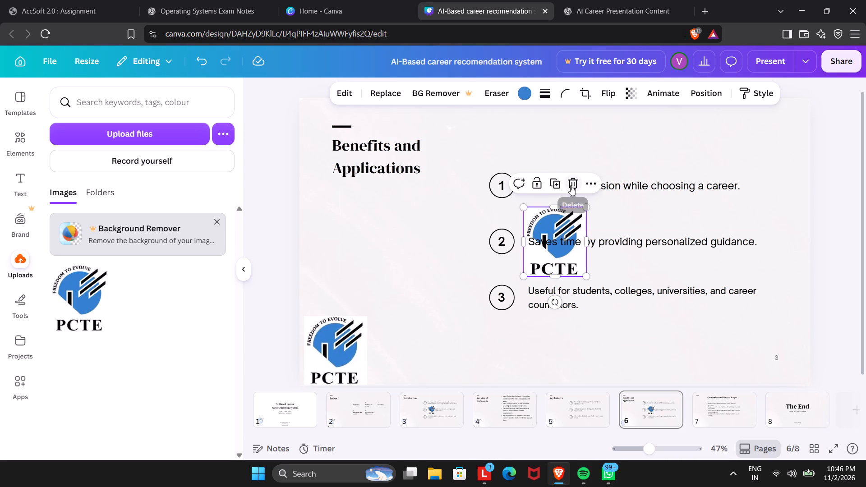
pyautogui.click(571, 185)
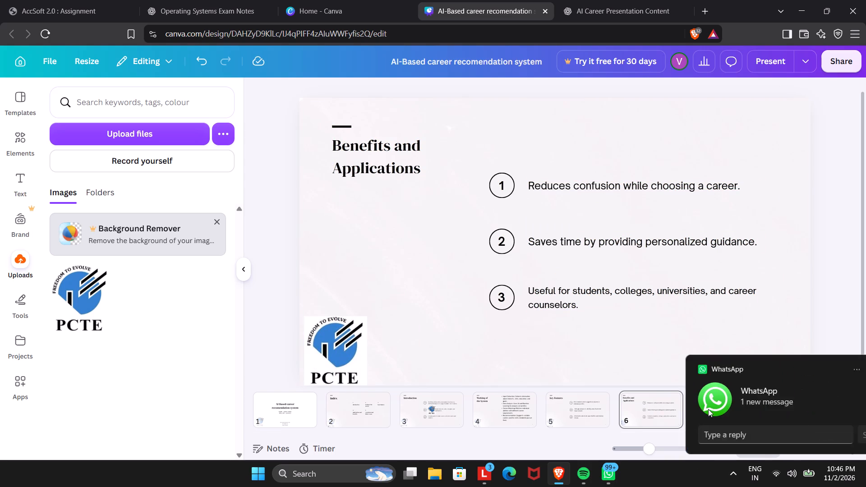
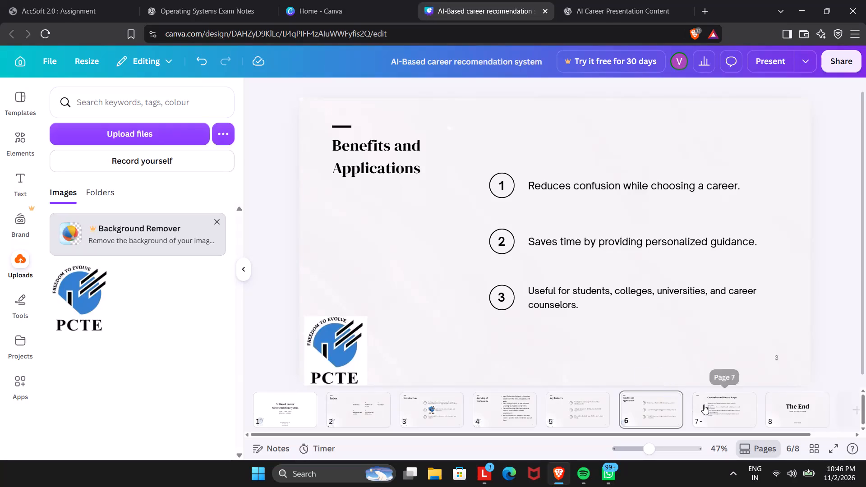
# Insert the PCTE logo on the Conclusion and Future Scope slide and move it to the slide's lower-left corner.
pyautogui.click(102, 314)
pyautogui.moveTo(553, 258); pyautogui.dragTo(331, 361)
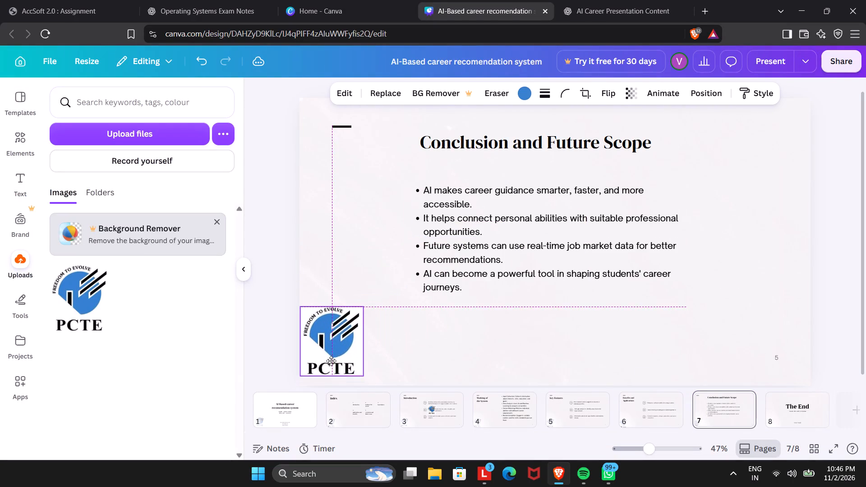
pyautogui.moveTo(331, 361); pyautogui.dragTo(332, 366)
pyautogui.click(510, 322)
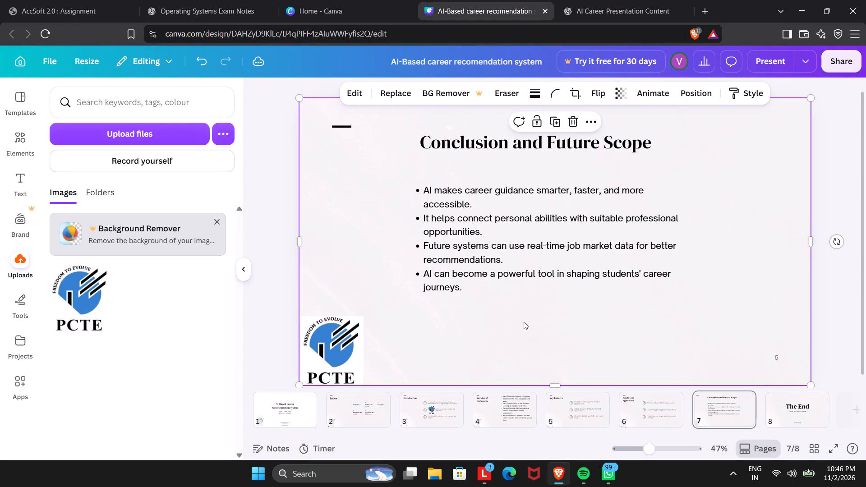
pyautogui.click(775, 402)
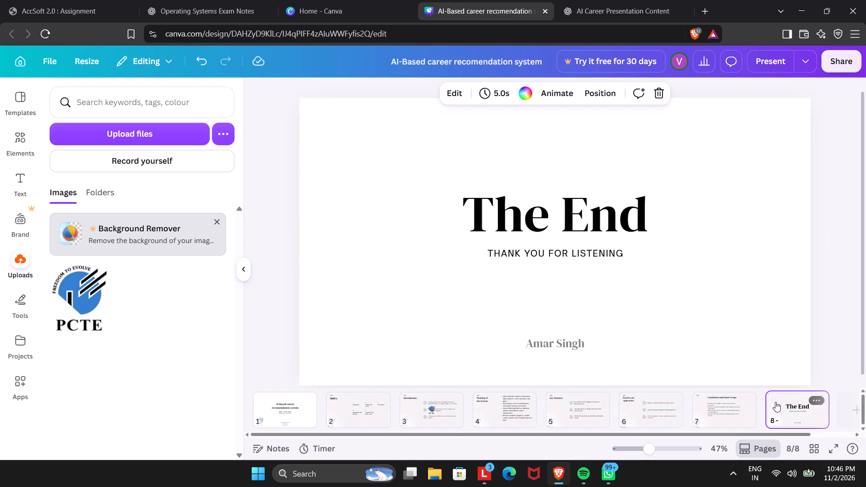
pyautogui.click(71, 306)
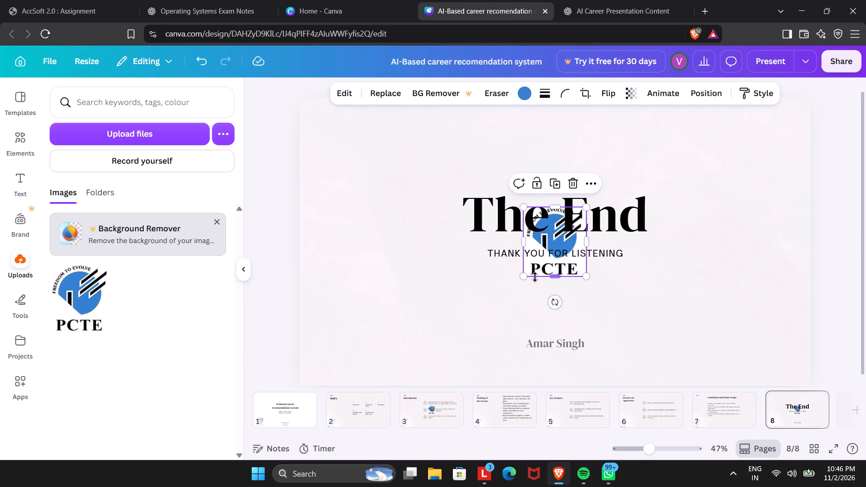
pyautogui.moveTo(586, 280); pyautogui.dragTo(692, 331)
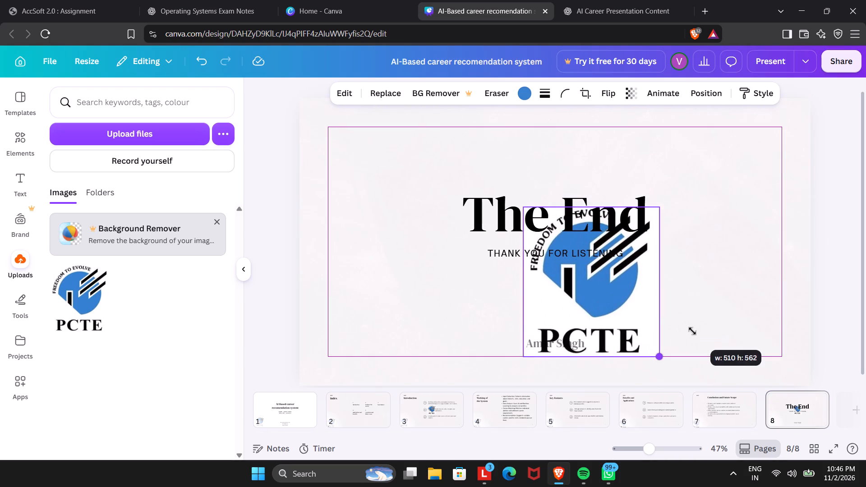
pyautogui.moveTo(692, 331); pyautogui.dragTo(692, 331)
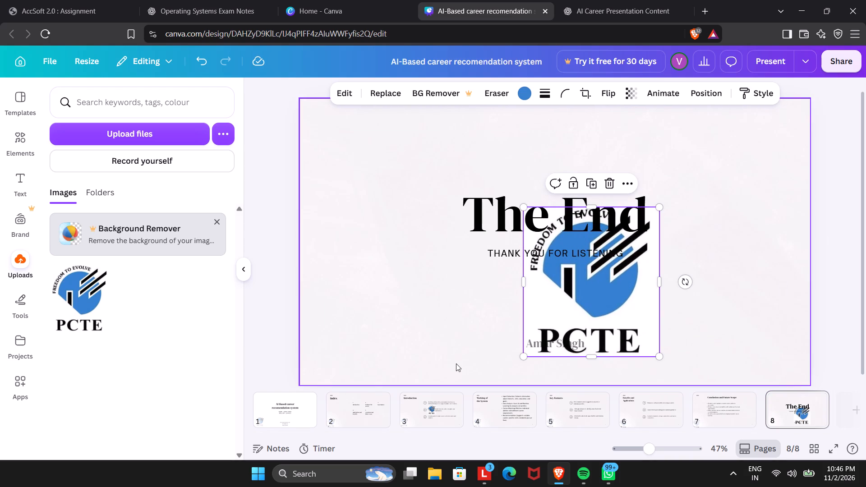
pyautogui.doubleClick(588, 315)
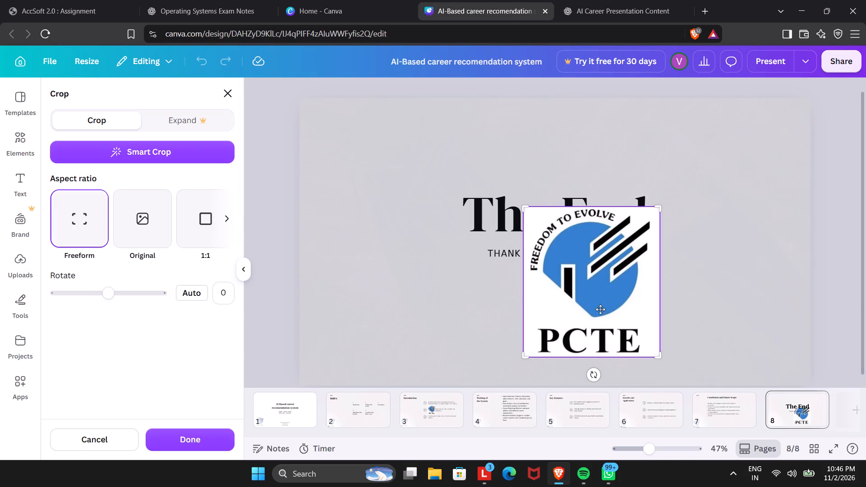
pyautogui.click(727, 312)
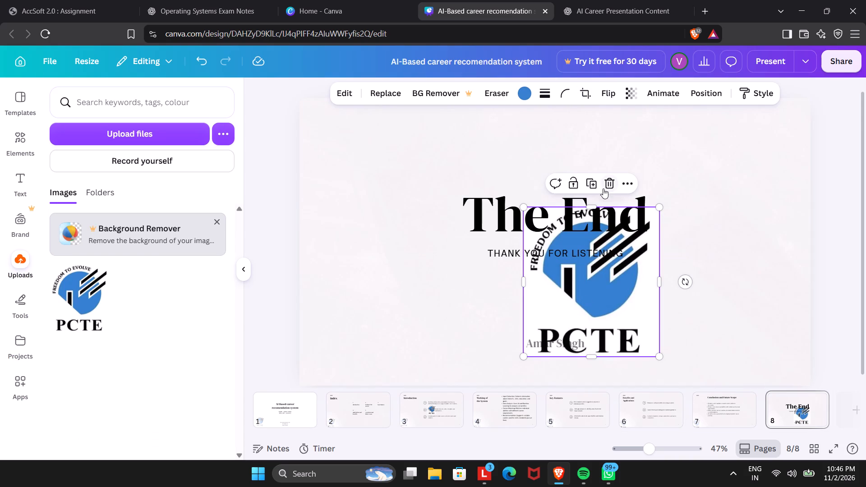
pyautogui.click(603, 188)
# Insert the PCTE logo on The End slide at its default size and move it to the slide's lower-left corner.
pyautogui.click(106, 310)
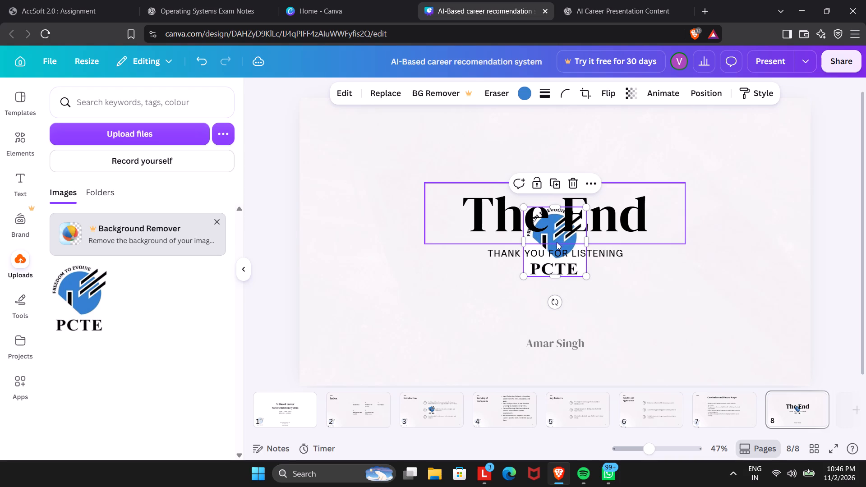
pyautogui.moveTo(539, 266); pyautogui.dragTo(317, 370)
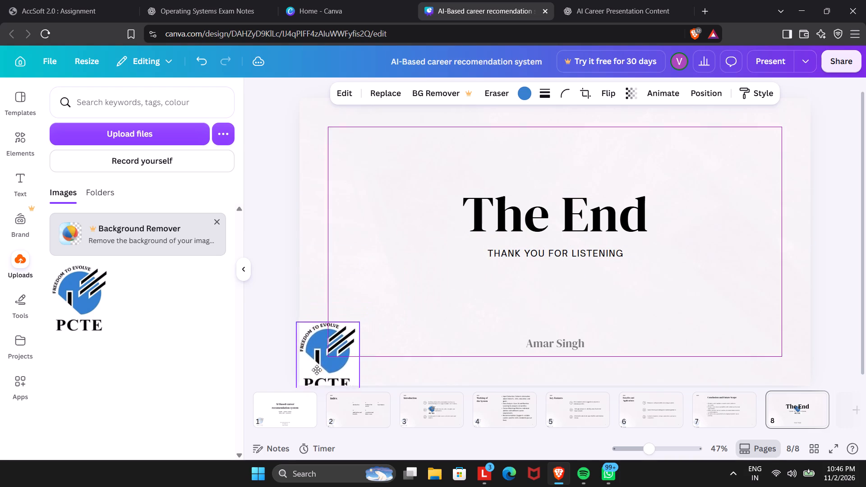
pyautogui.moveTo(317, 370); pyautogui.dragTo(324, 368)
pyautogui.click(324, 368)
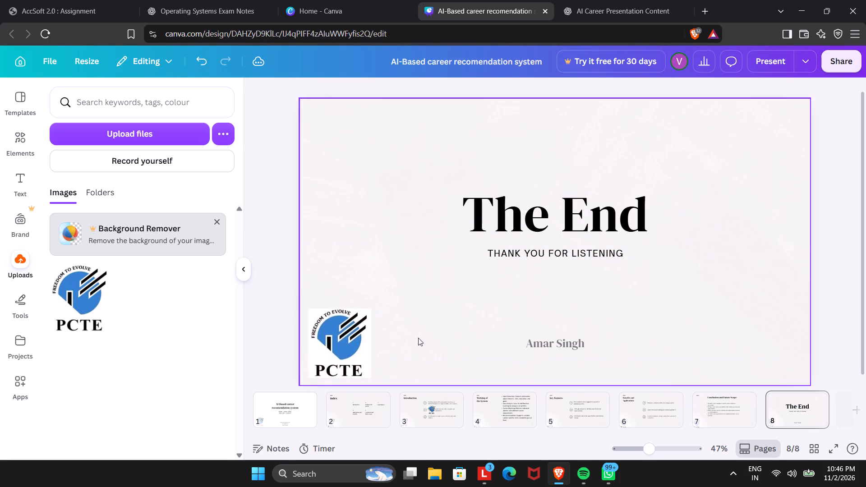
pyautogui.click(418, 338)
# Delete the extra PCTE logo covering the second point on the Introduction slide.
pyautogui.click(294, 409)
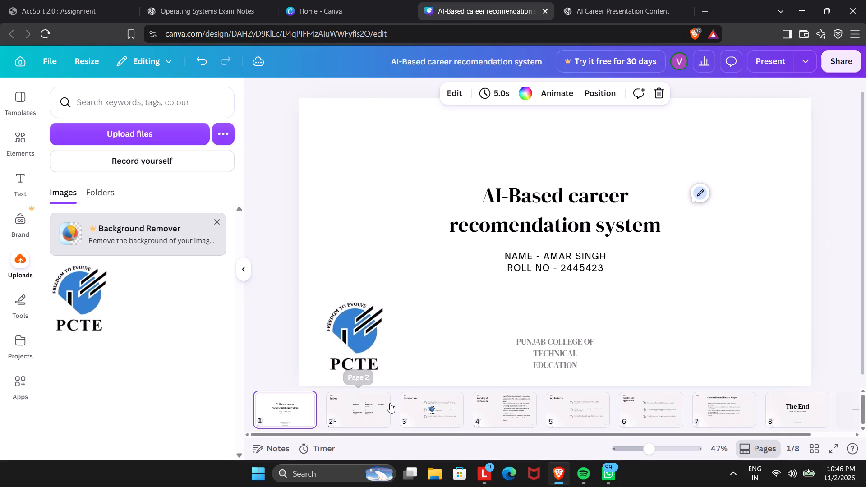
pyautogui.click(390, 403)
pyautogui.click(428, 405)
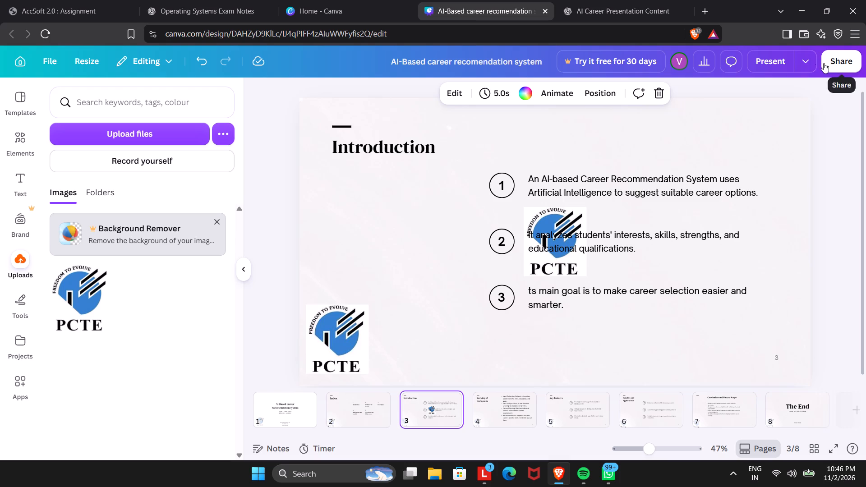
pyautogui.click(805, 64)
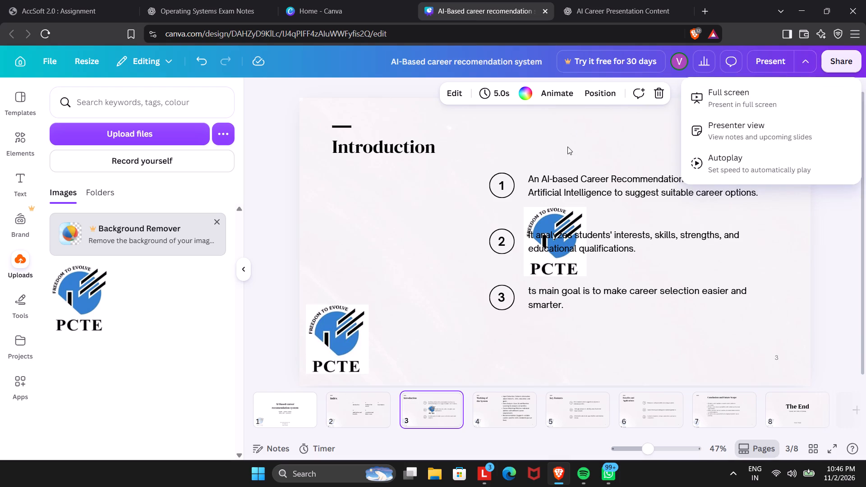
pyautogui.click(572, 270)
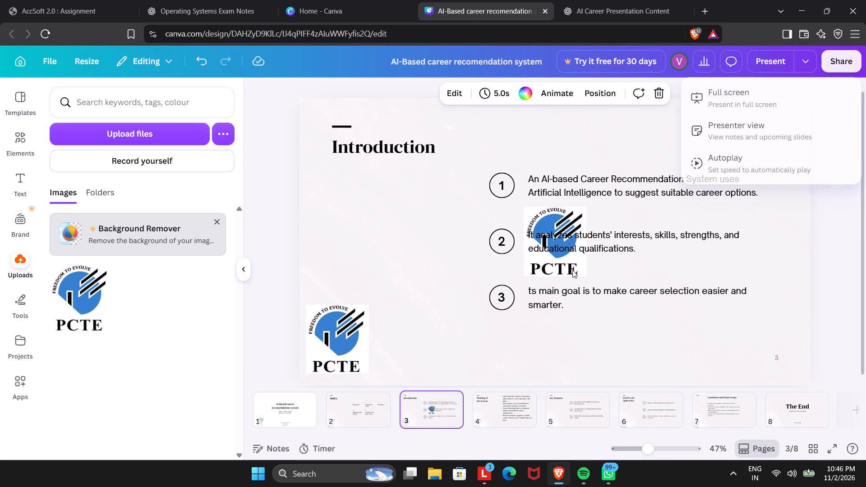
pyautogui.doubleClick(555, 268)
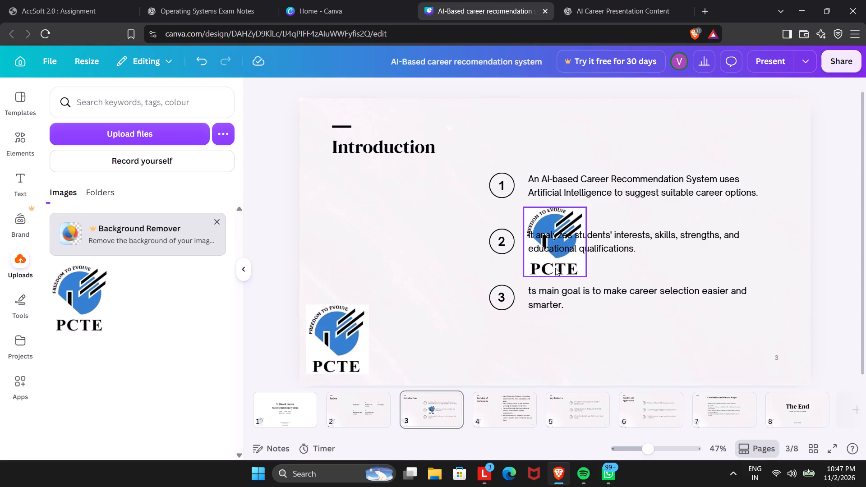
pyautogui.click(555, 268)
pyautogui.click(571, 184)
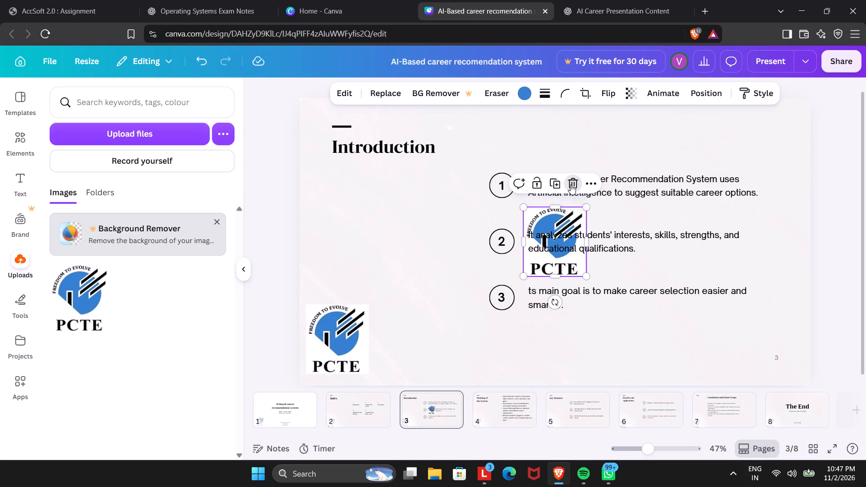
# Review the slides from the title slide through The End, checking the logo placement and content.
pyautogui.click(360, 422)
pyautogui.click(272, 418)
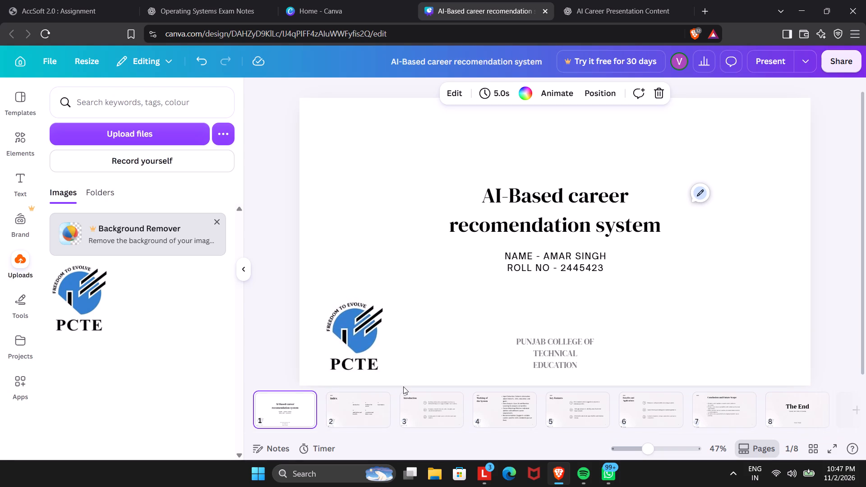
pyautogui.click(421, 405)
pyautogui.click(493, 409)
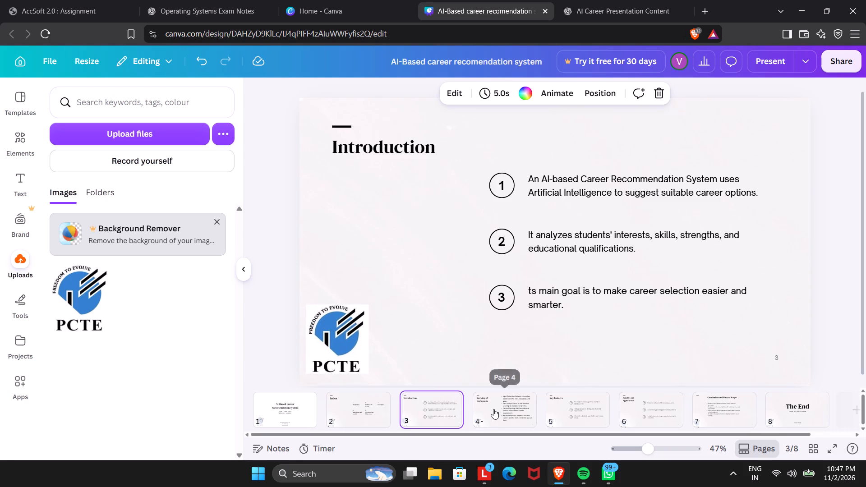
pyautogui.click(562, 411)
pyautogui.click(642, 412)
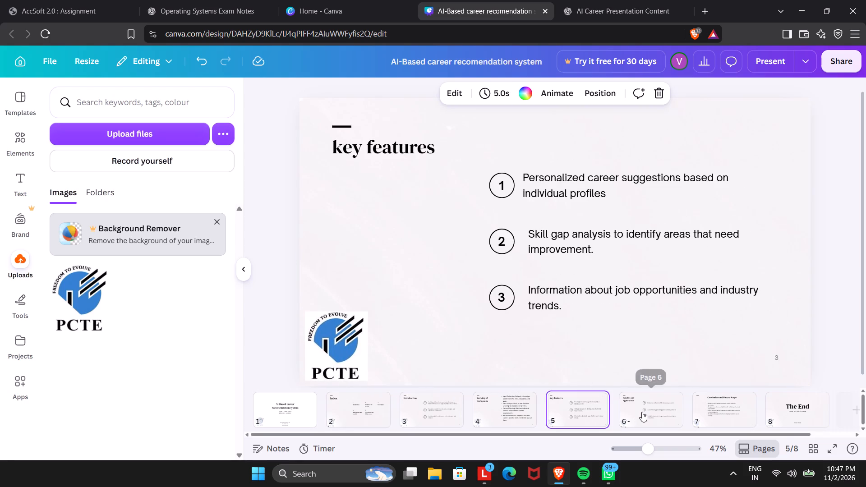
pyautogui.click(710, 408)
pyautogui.click(775, 411)
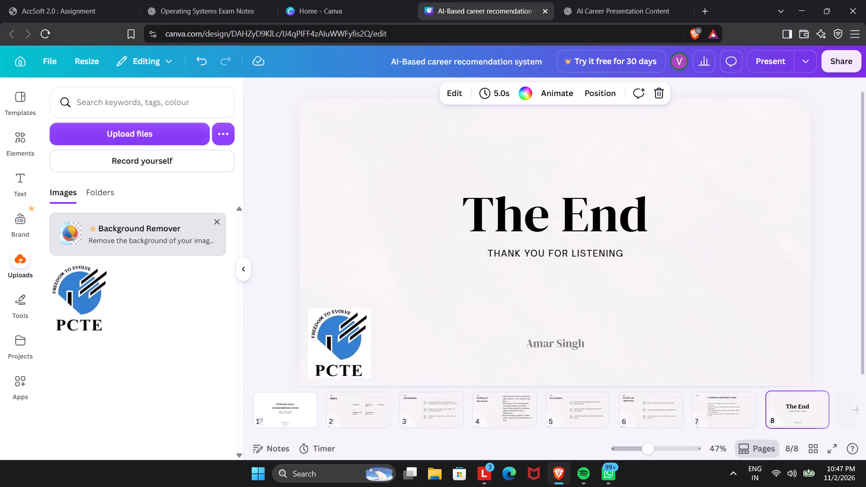
# Download all pages of the presentation as a PDF with the Digital preset.
pyautogui.click(47, 64)
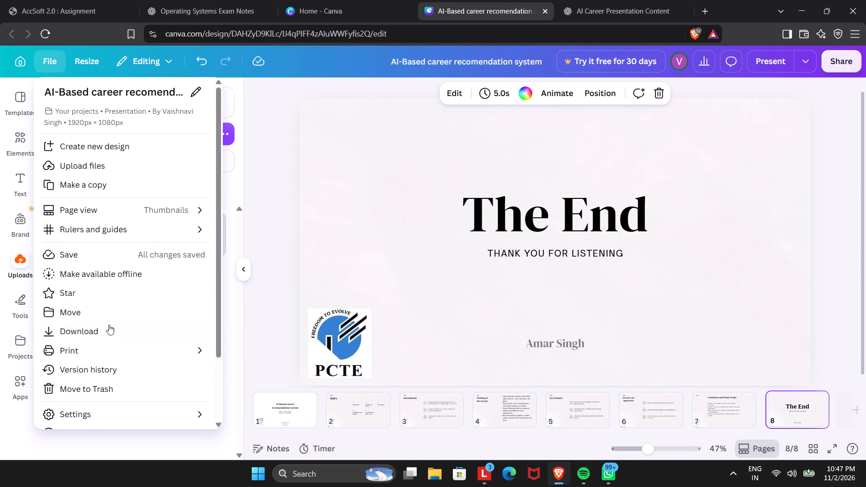
pyautogui.click(108, 325)
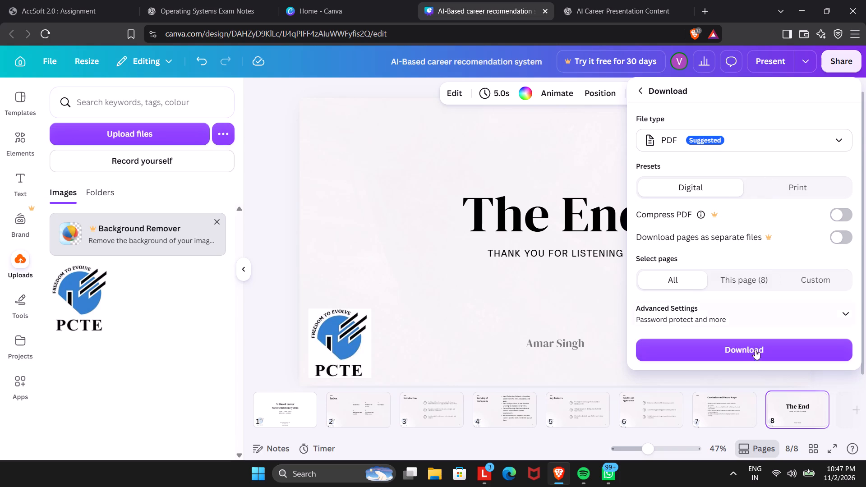
pyautogui.click(754, 359)
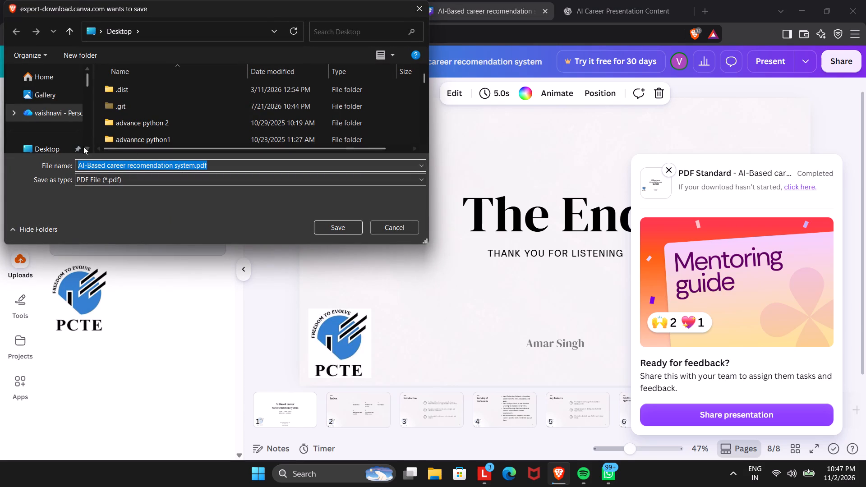
# Add the student's name and a space before the suggested PDF file name and save the file to the Desktop.
pyautogui.click(77, 161)
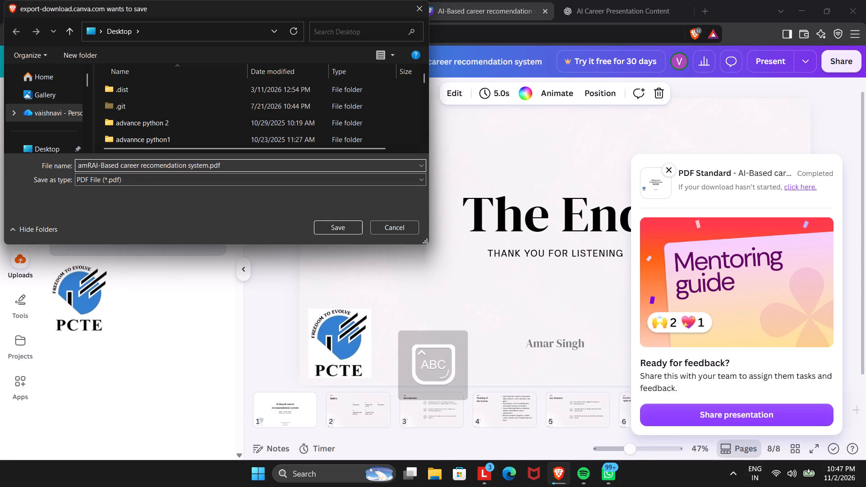
pyautogui.press('BackSpace')
pyautogui.press('a')
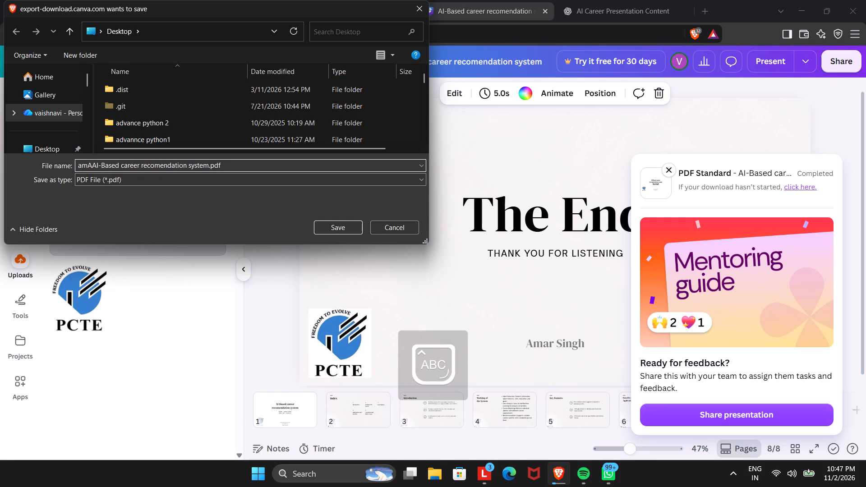
pyautogui.press('BackSpace')
pyautogui.press('a')
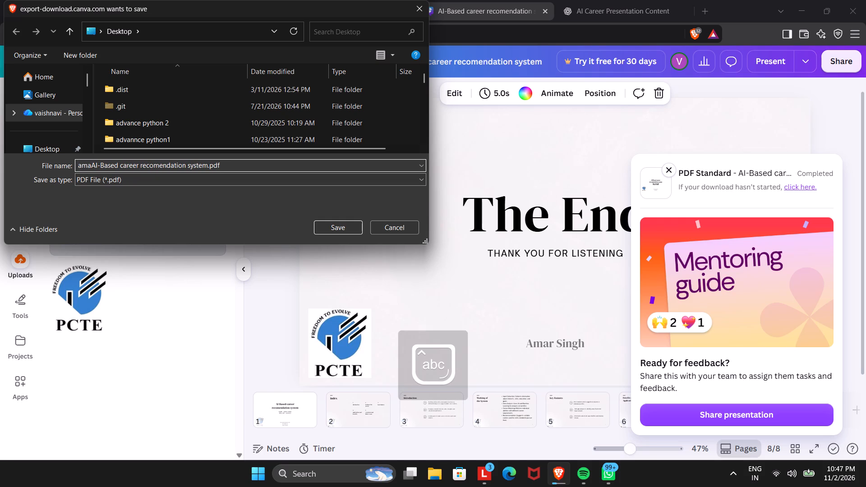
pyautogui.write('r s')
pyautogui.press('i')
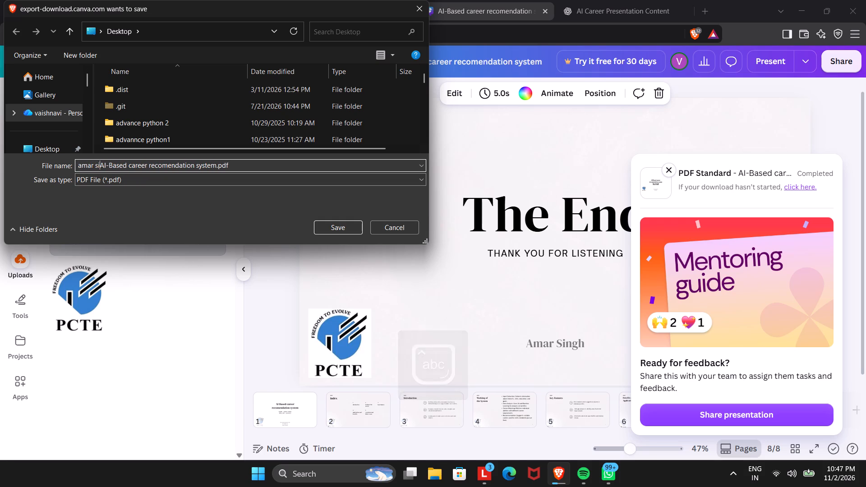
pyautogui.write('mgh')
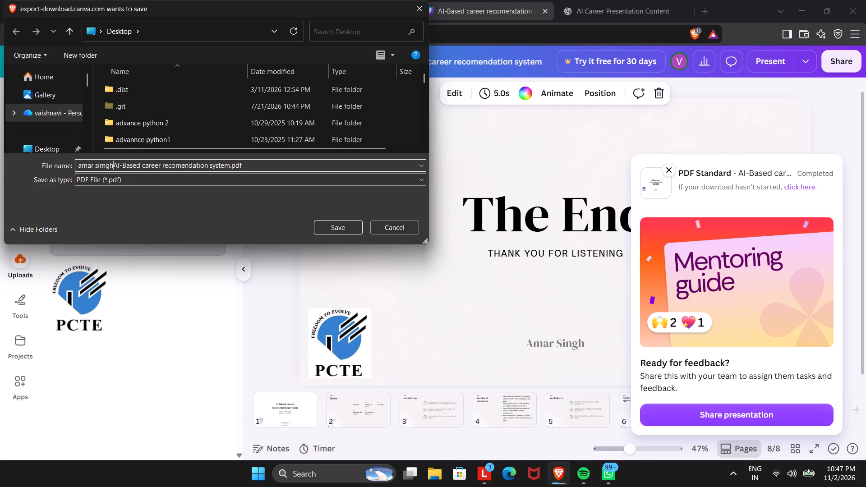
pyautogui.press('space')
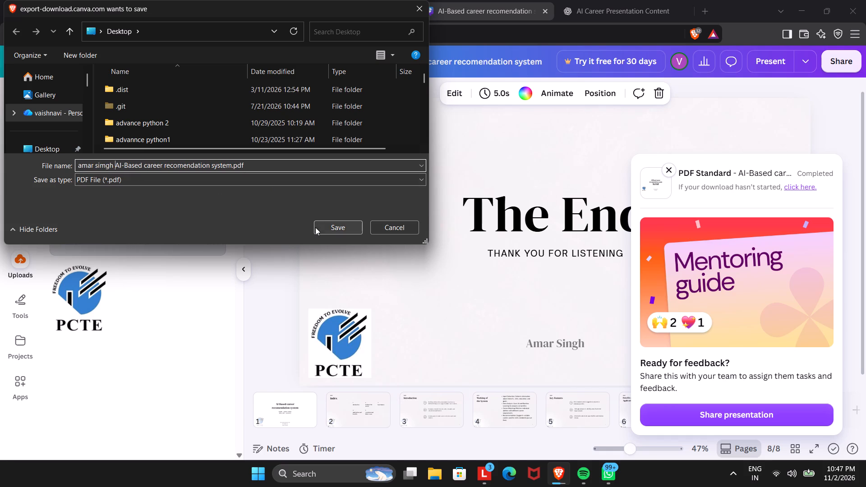
pyautogui.click(315, 227)
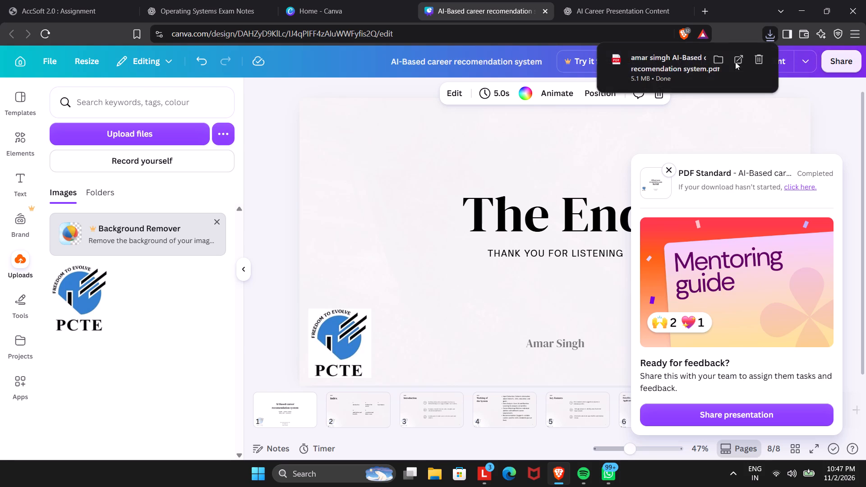
# Open the saved PDF and check its first pages.
pyautogui.click(677, 68)
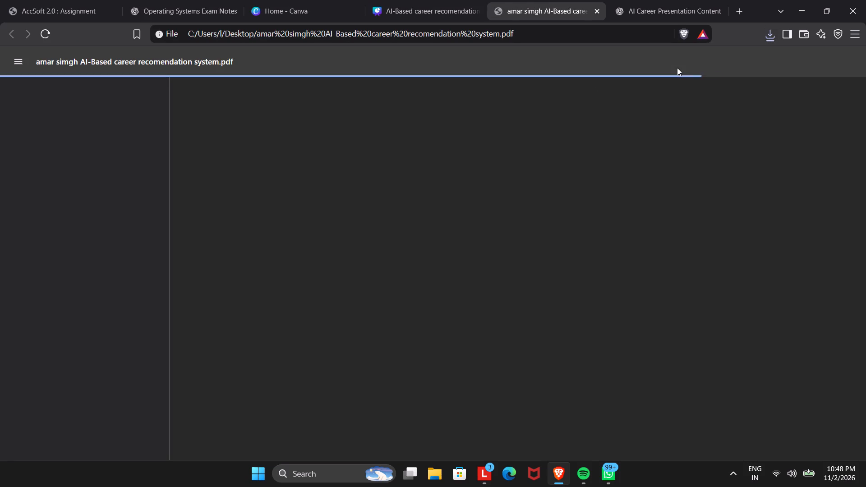
pyautogui.scroll(-6, 546, 260)
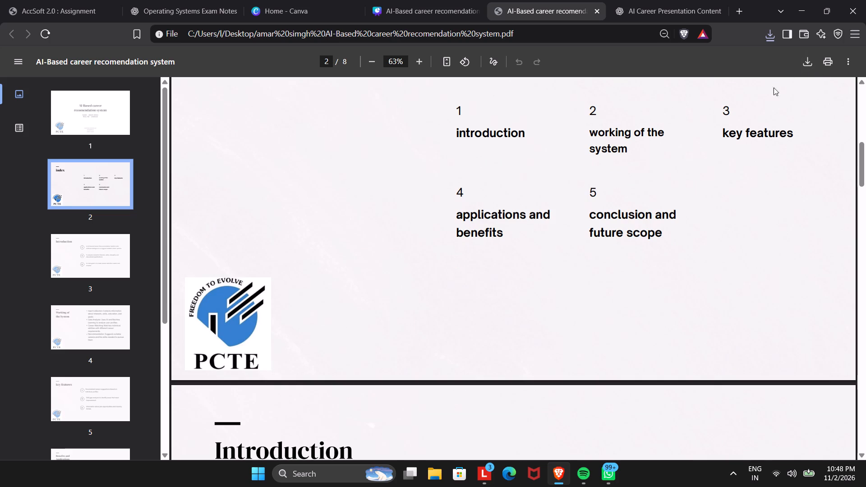
# Switch to File Explorer and look for the exported presentation PDF in the Downloads folder.
pyautogui.click(429, 472)
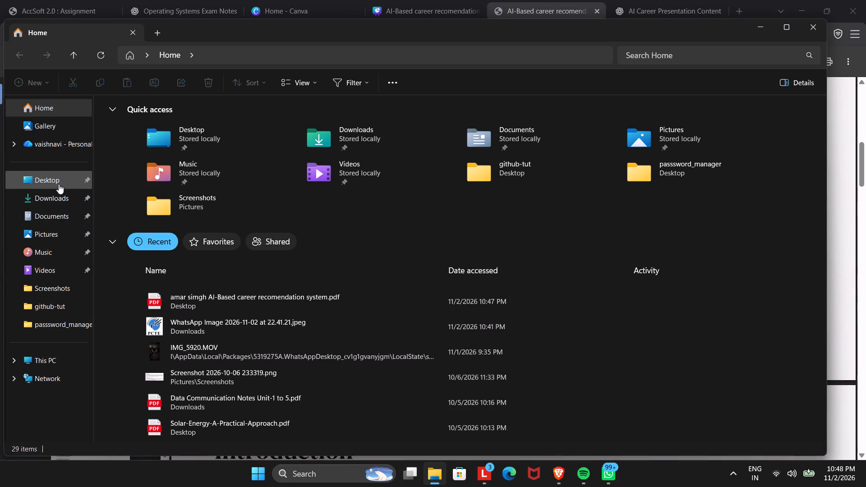
pyautogui.click(51, 205)
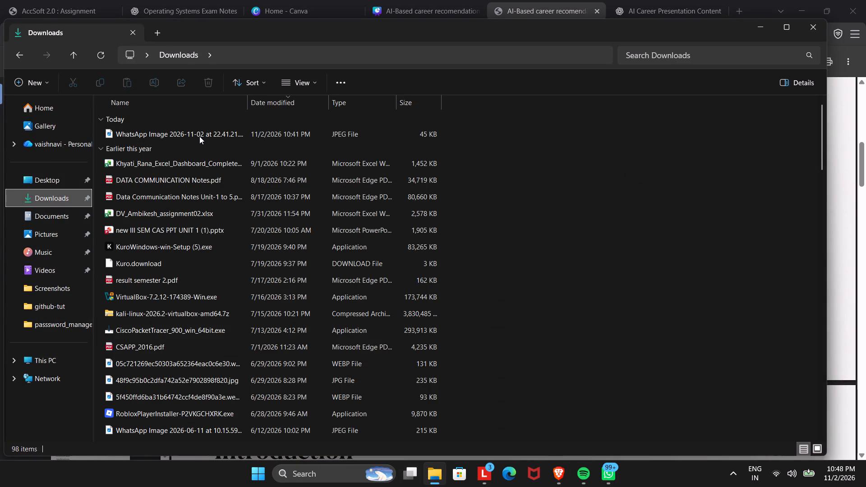
pyautogui.scroll(9, 200, 135)
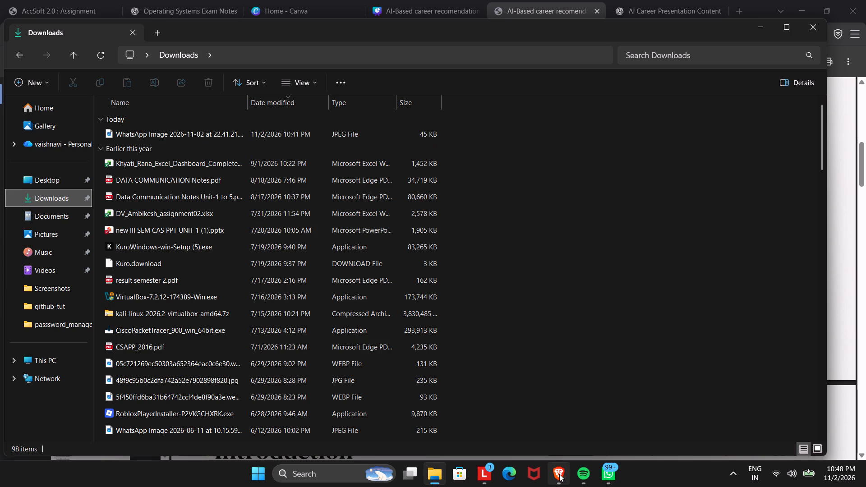
# Return to the exported PDF in the Brave browser and check its first pages, document outline and page thumbnails.
pyautogui.click(559, 474)
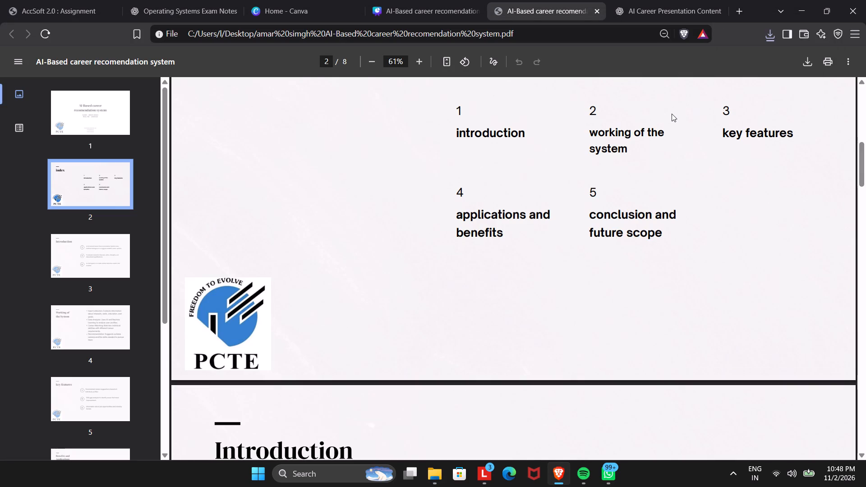
pyautogui.scroll(8, 672, 114)
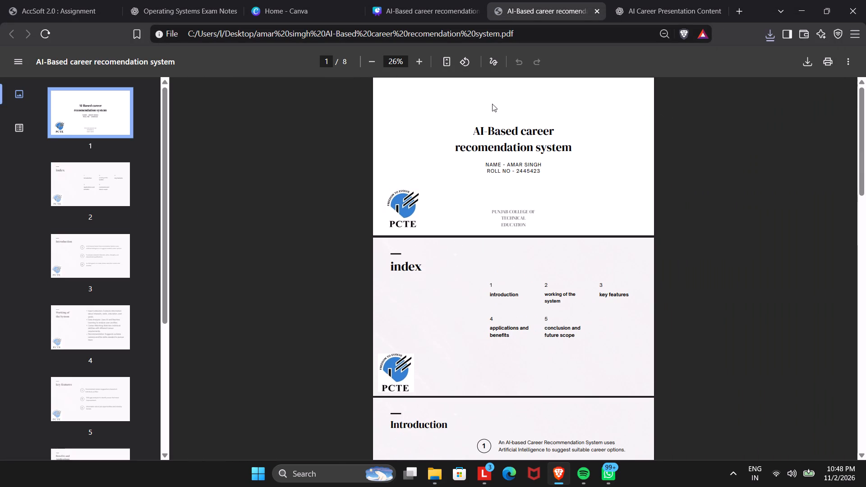
pyautogui.click(813, 65)
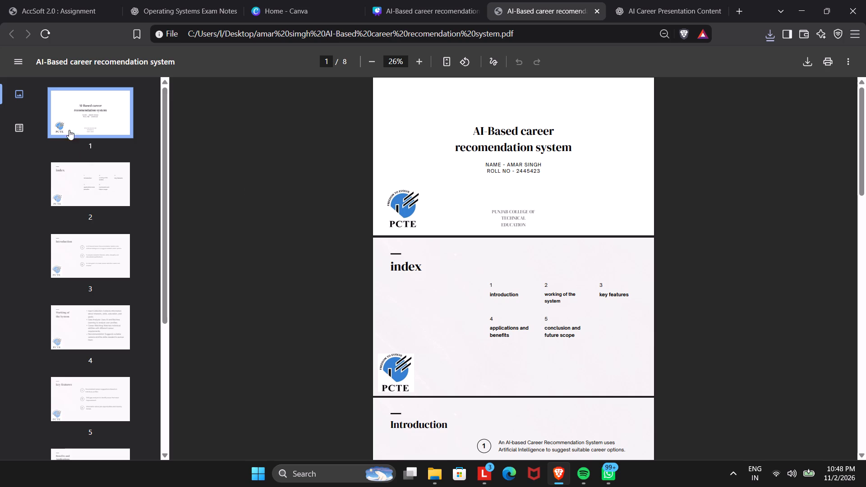
pyautogui.click(14, 122)
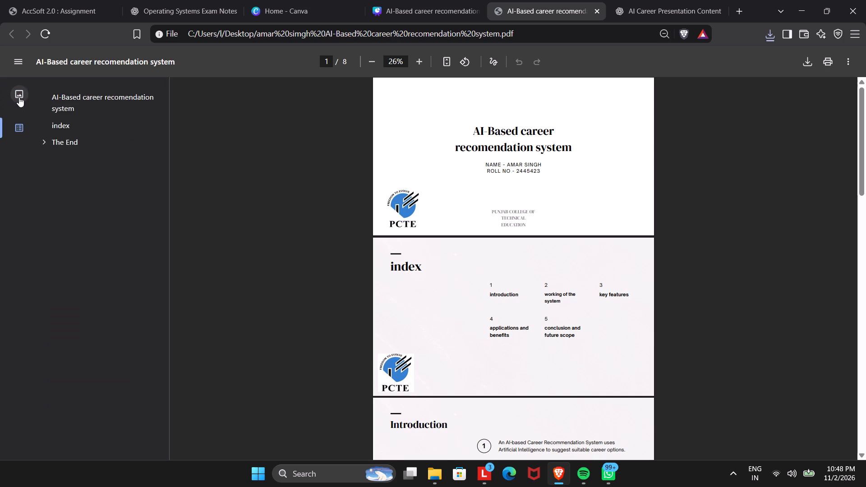
pyautogui.click(19, 97)
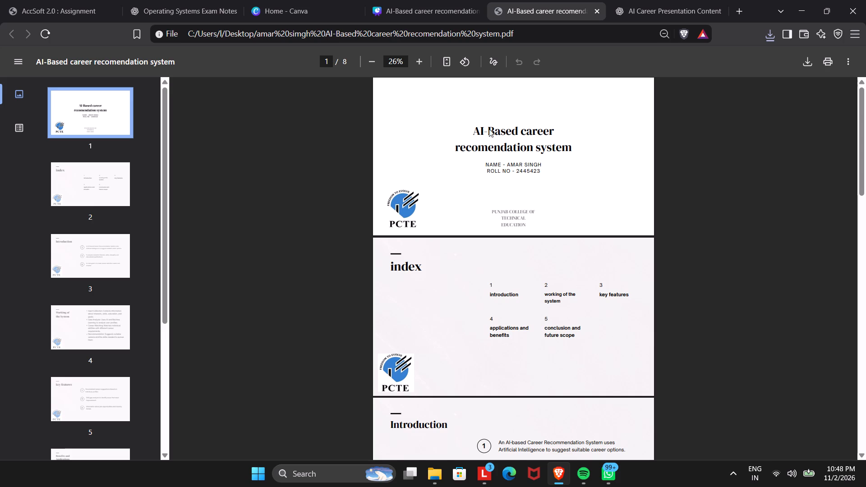
# Switch back to File Explorer and look for the exported presentation PDF in the Desktop and Downloads folders.
pyautogui.click(440, 476)
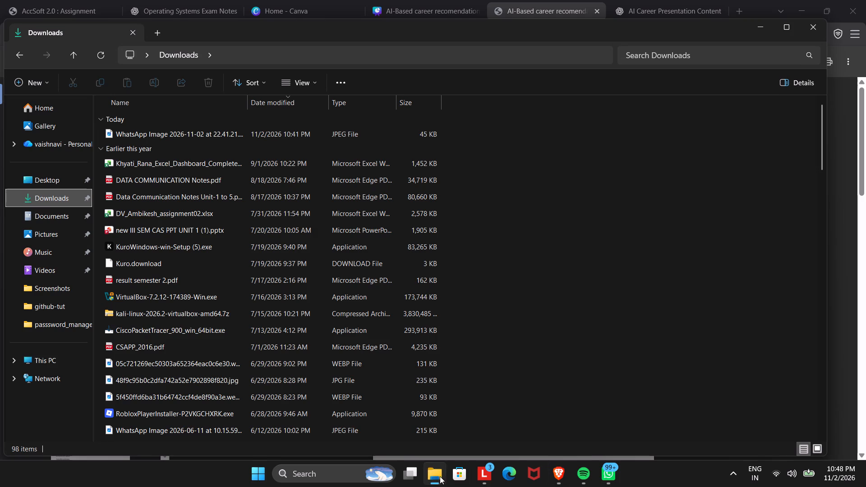
pyautogui.click(52, 179)
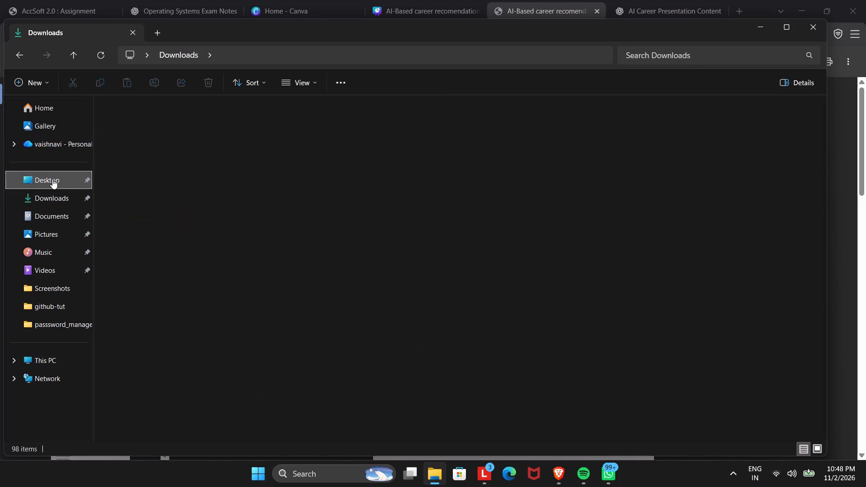
pyautogui.click(49, 190)
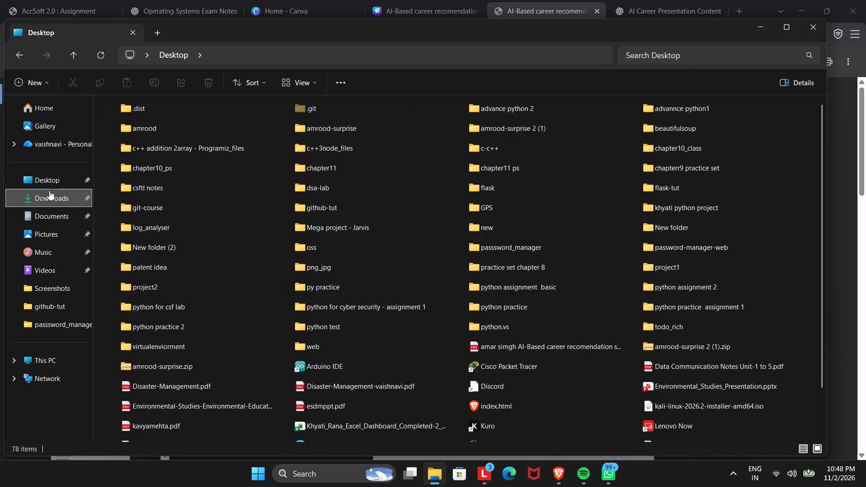
# Close the Downloads window, reopen File Explorer at Home, and open the options for the exported presentation PDF among the recent files.
pyautogui.click(558, 482)
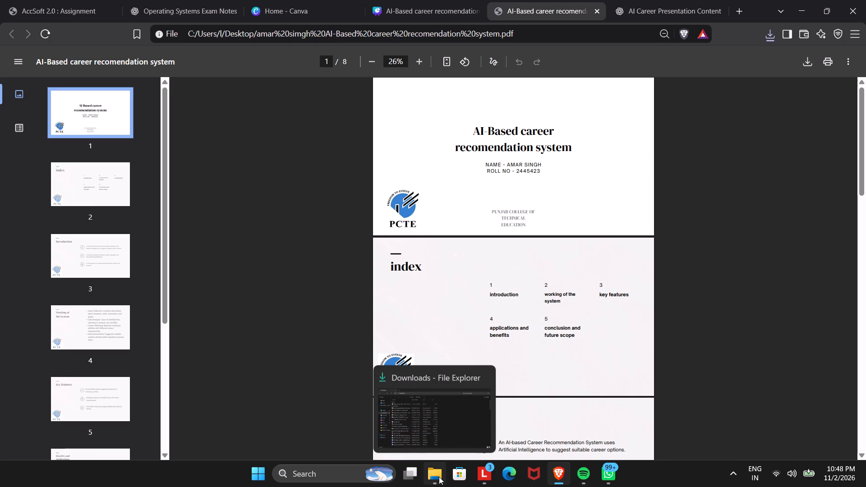
pyautogui.click(482, 377)
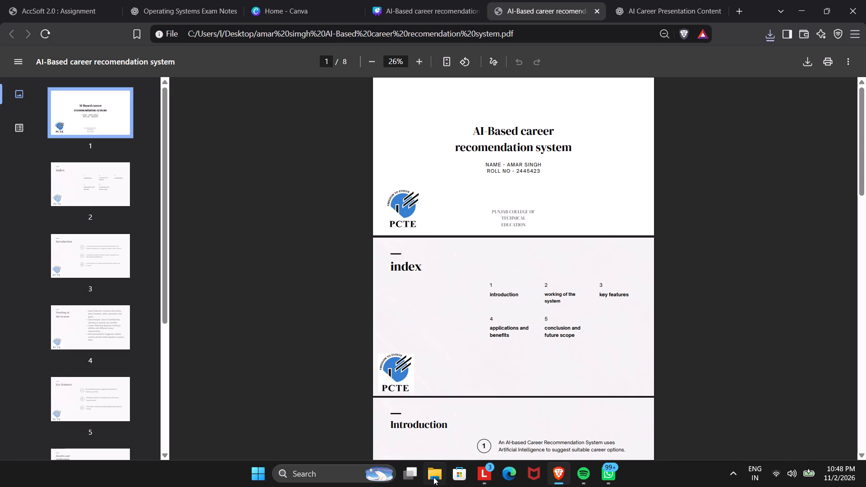
pyautogui.click(433, 477)
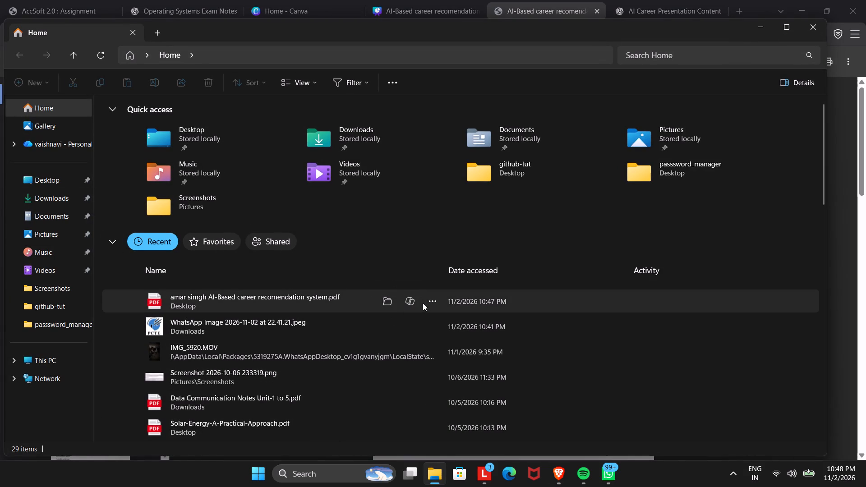
pyautogui.click(433, 303)
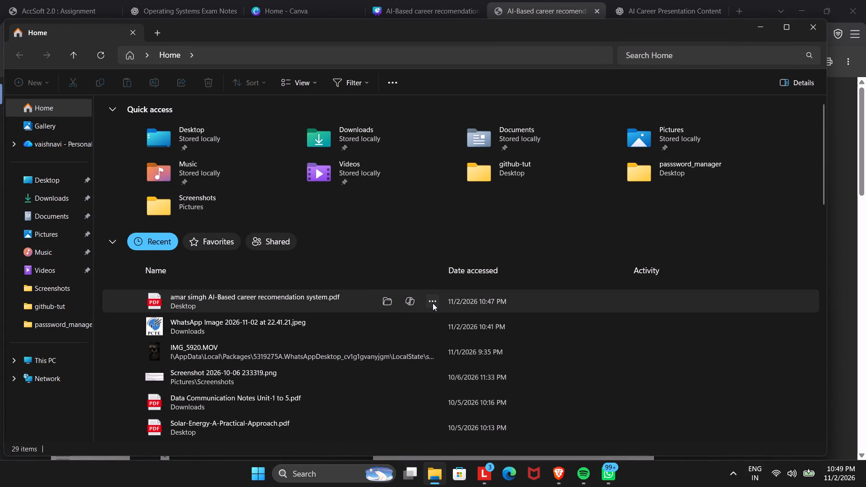
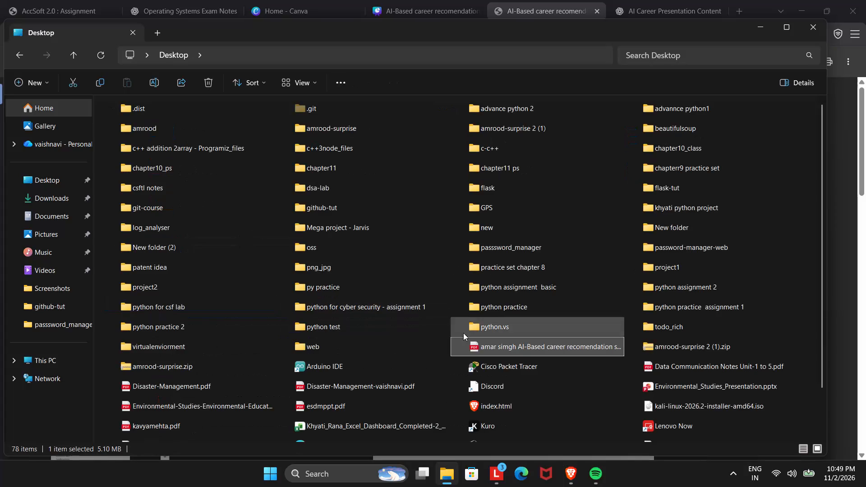
# Open the sharing options for the exported "AI-Based career recomendation system" PDF in the Desktop folder.
pyautogui.rightClick(513, 354)
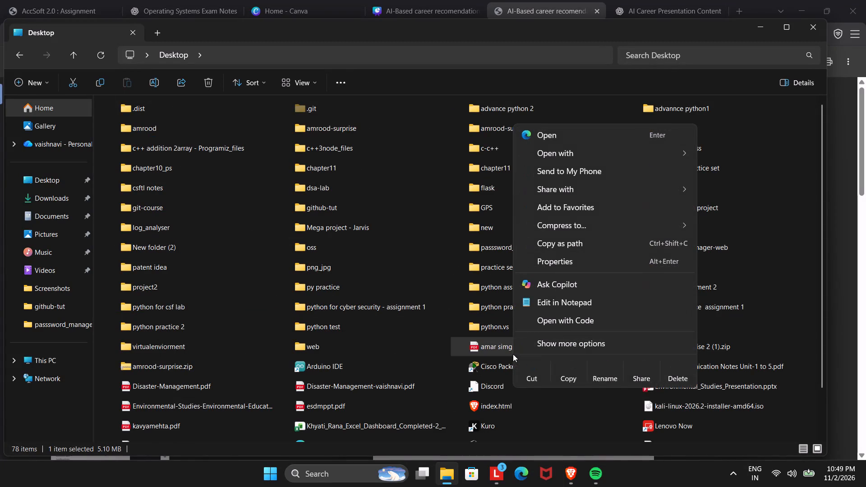
pyautogui.click(634, 368)
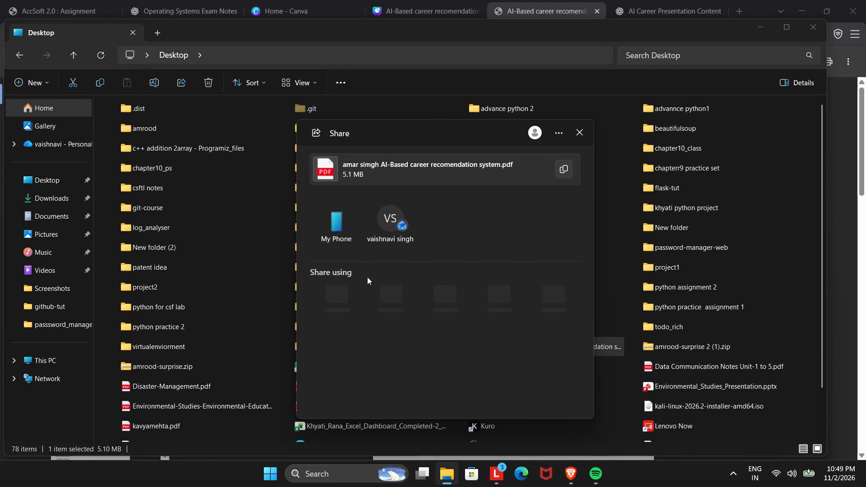
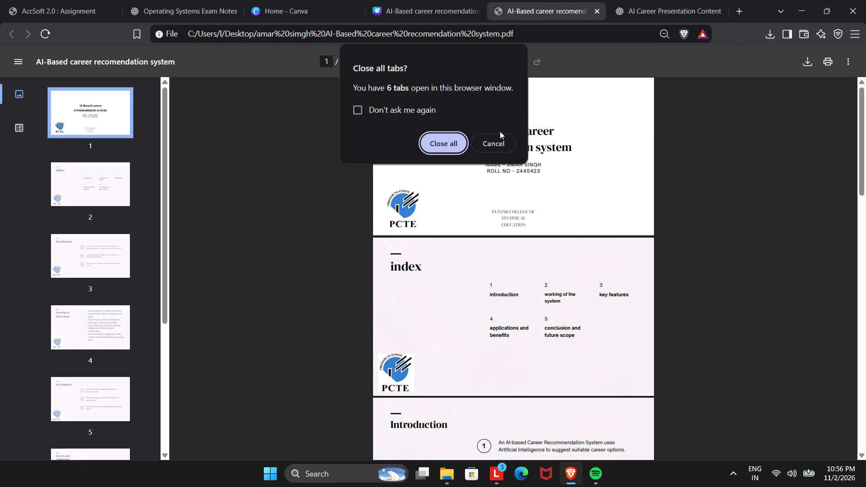
# Close the Brave browser window with all its open tabs.
pyautogui.click(456, 145)
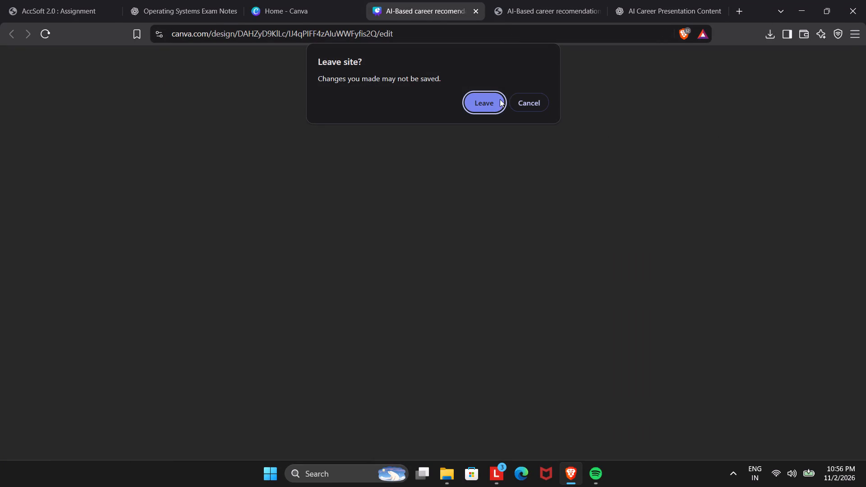
# Close the Brave browser window with all its open tabs, leaving the Canva design page.
pyautogui.click(527, 102)
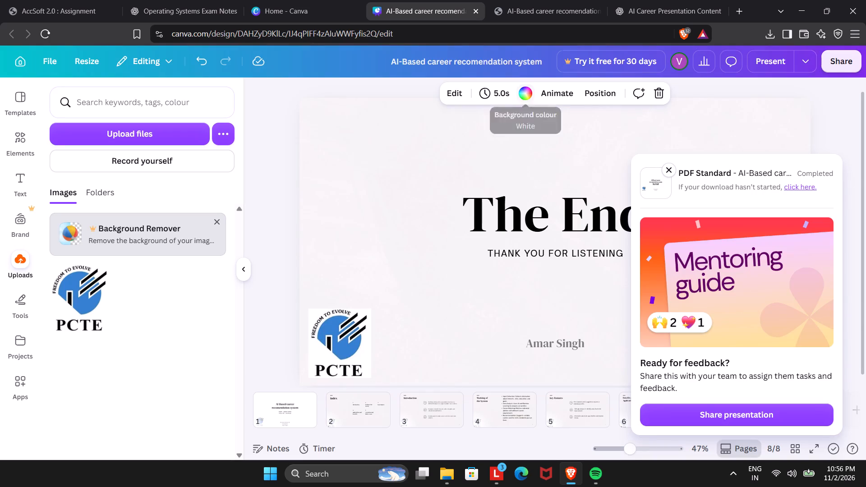
pyautogui.click(865, 0)
pyautogui.click(445, 146)
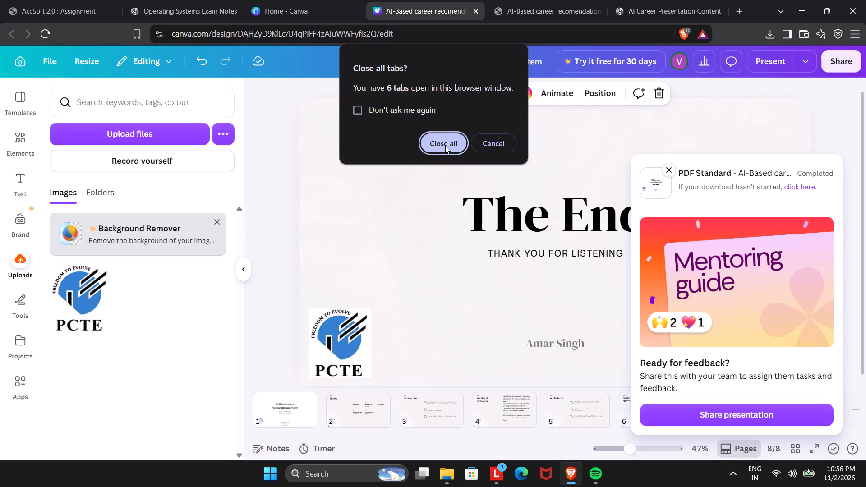
pyautogui.click(500, 110)
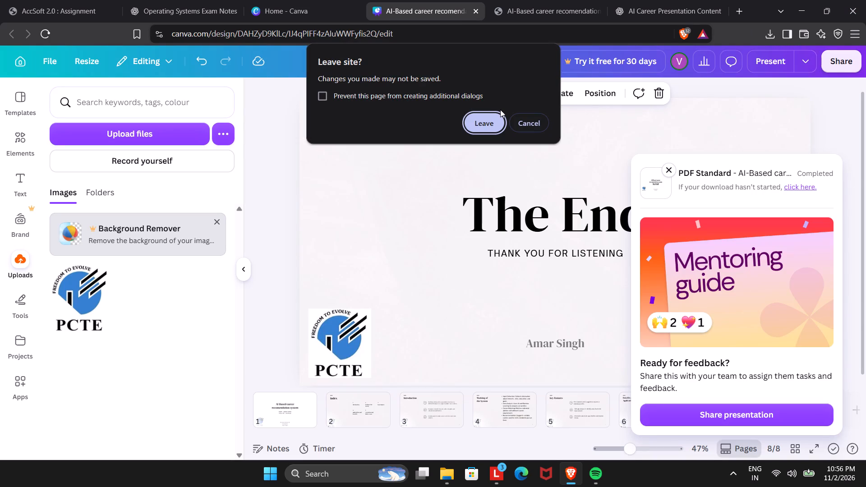
pyautogui.click(494, 120)
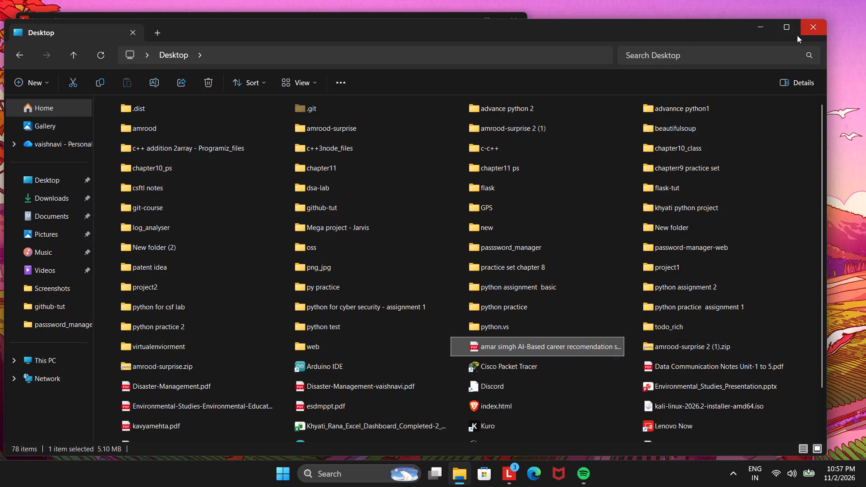
# Close the File Explorer window showing the Desktop folder and the Lenovo Vantage window.
pyautogui.click(812, 34)
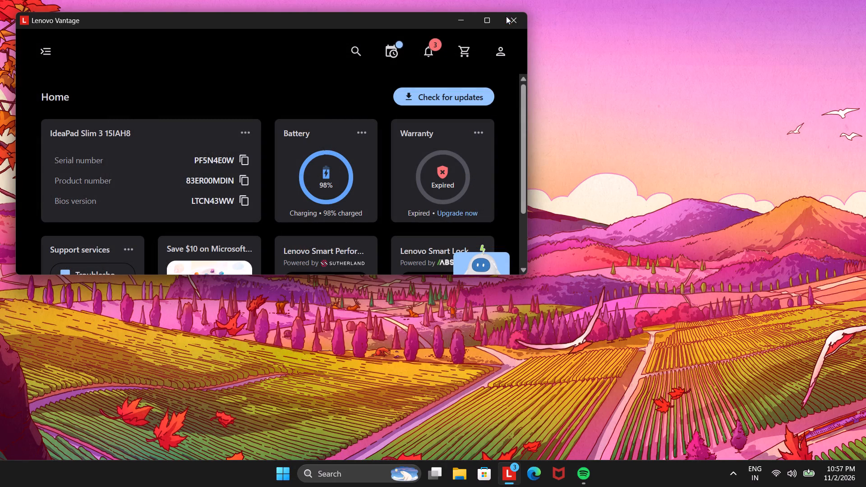
pyautogui.click(505, 16)
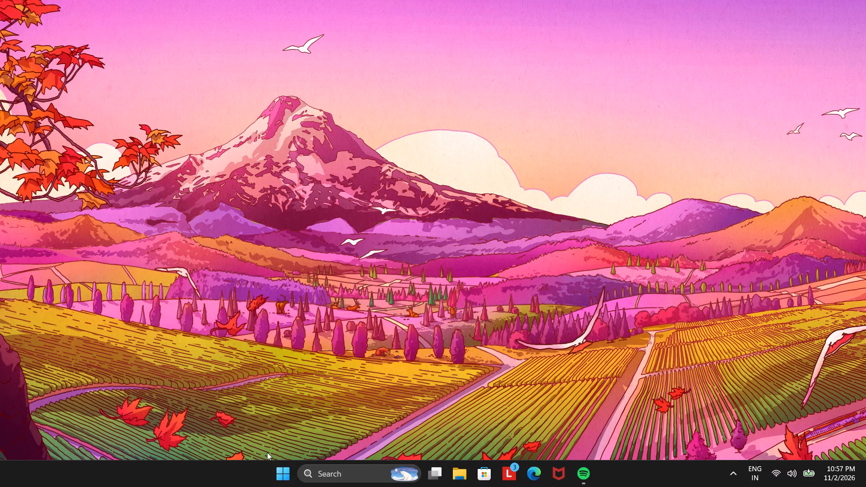
# Shut down the PC.
pyautogui.click(275, 466)
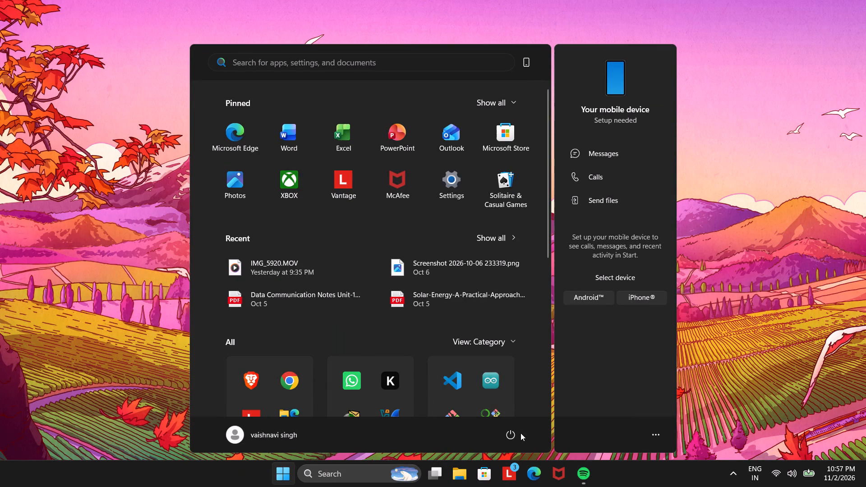
pyautogui.click(519, 436)
pyautogui.moveTo(530, 415); pyautogui.dragTo(531, 409)
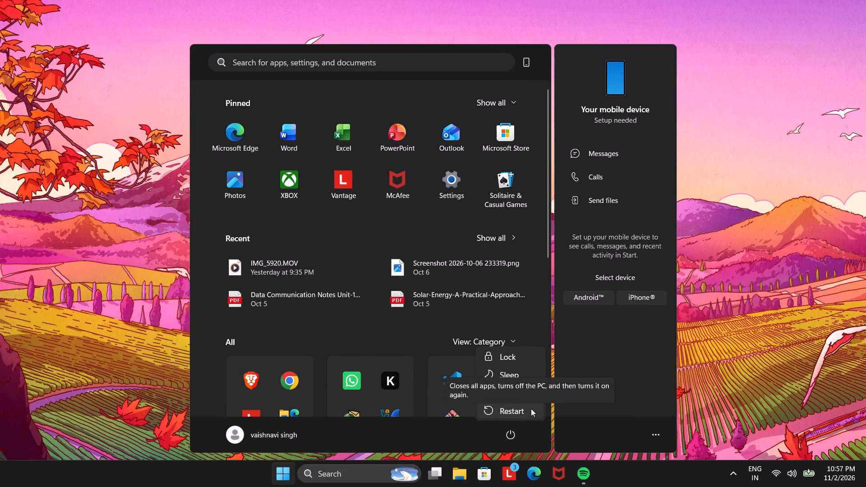
pyautogui.moveTo(531, 409); pyautogui.dragTo(530, 394)
pyautogui.click(530, 394)
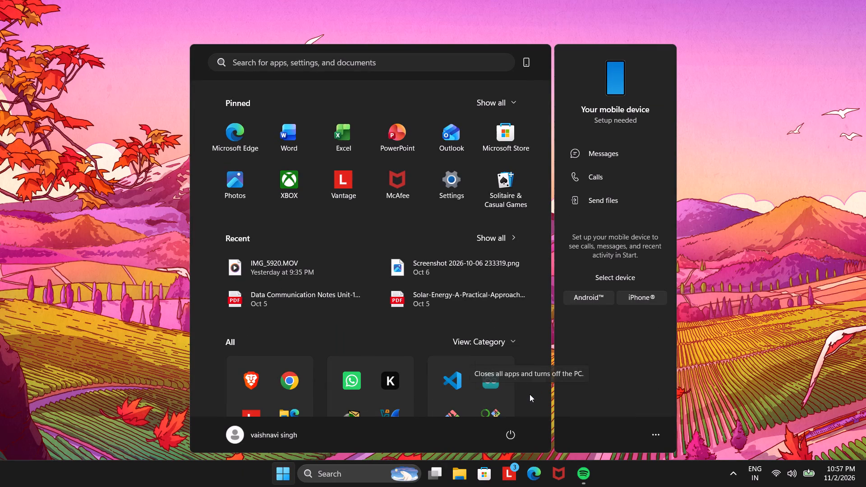